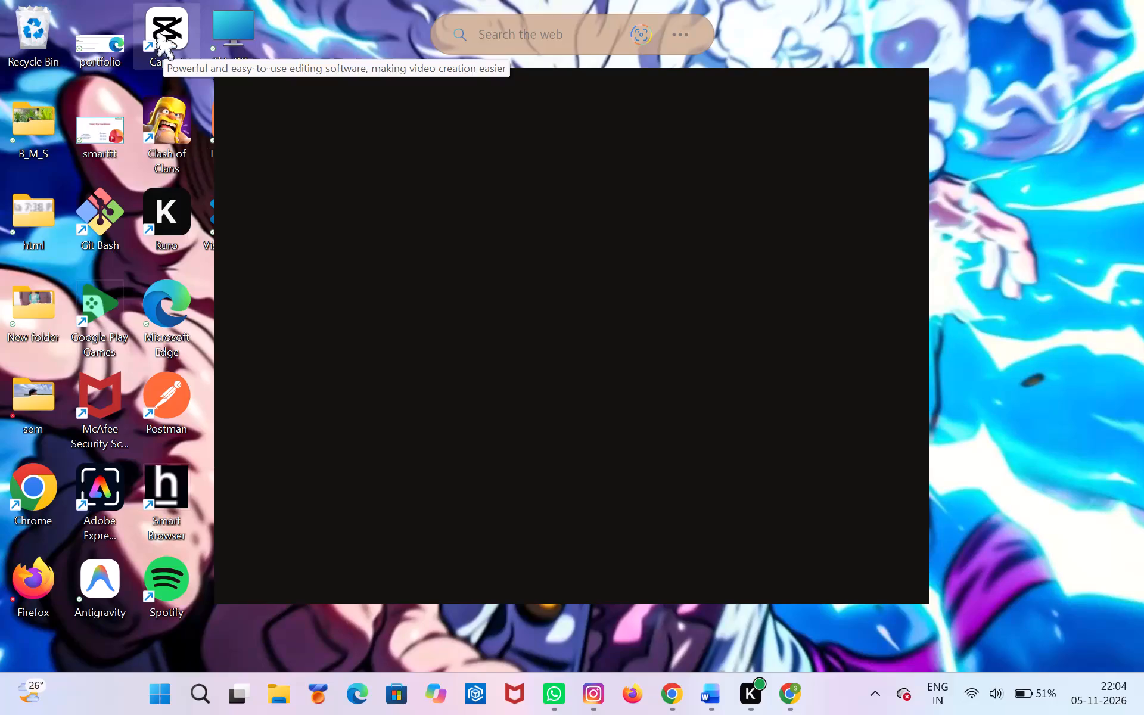
Open CapCut and create a new video project.
{"action": "double_click", "coordinate": [188, 24]}
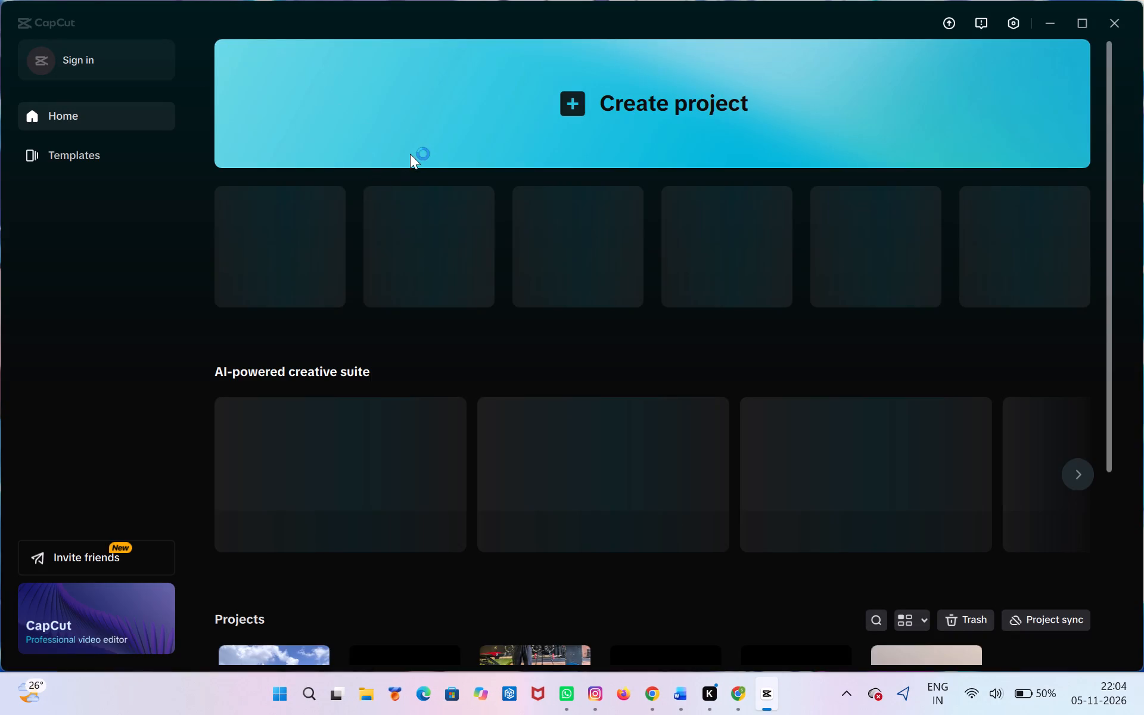
{"action": "left_click", "coordinate": [412, 152]}
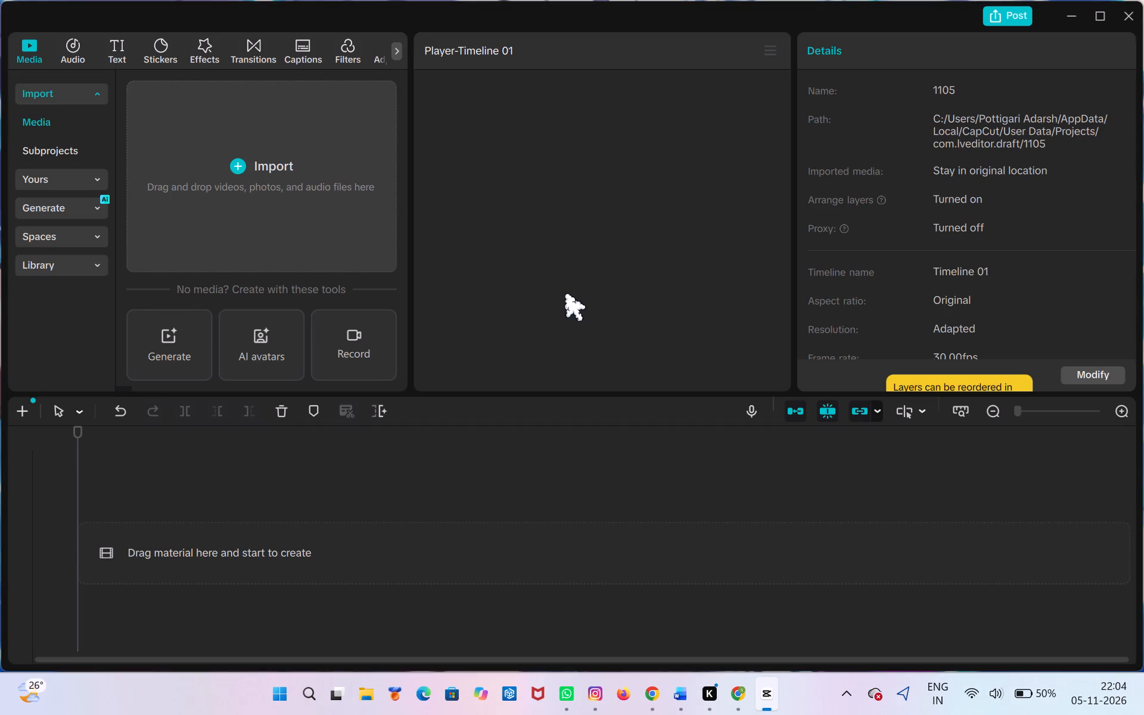
Import both of today's AQMRDFWoBq videos from the Downloads folder, the original and its V1 version, into the project media.
{"action": "left_click", "coordinate": [282, 179]}
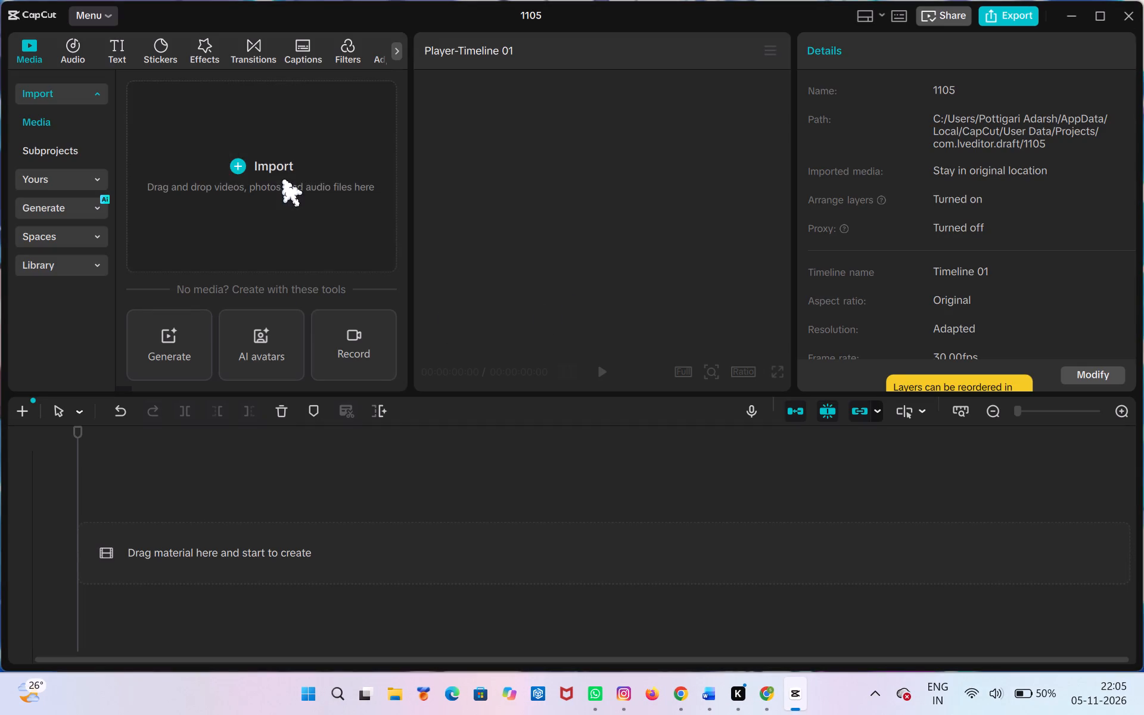
{"action": "left_click", "coordinate": [248, 191]}
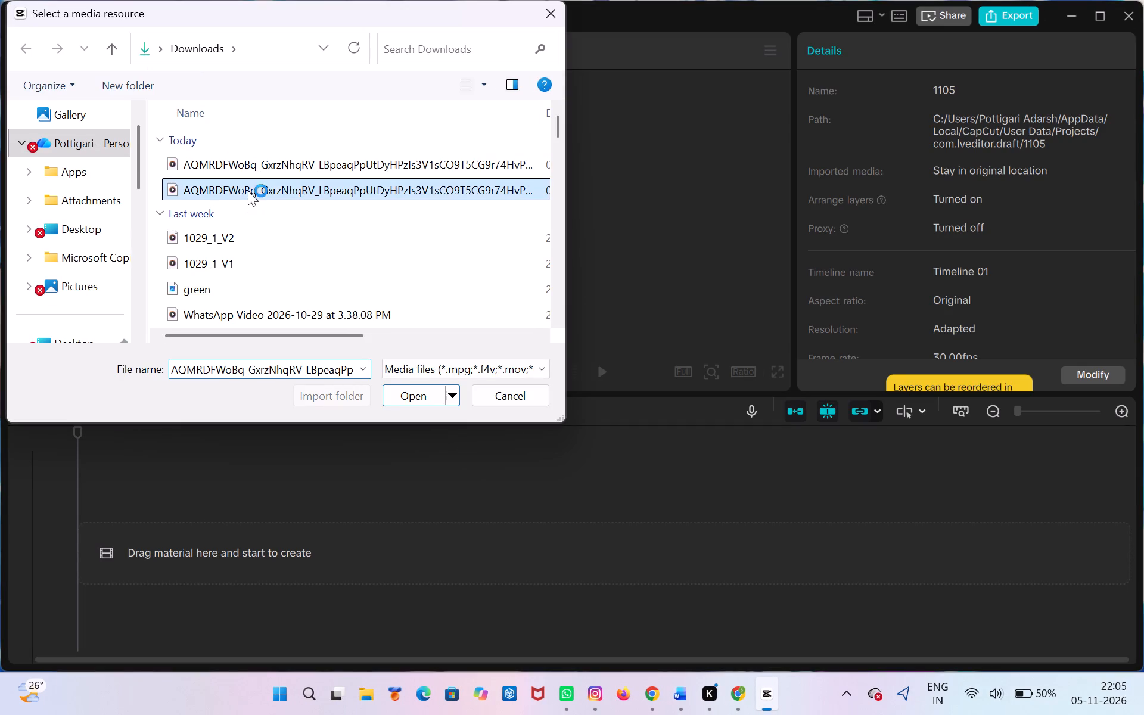
{"action": "left_click", "coordinate": [248, 191]}
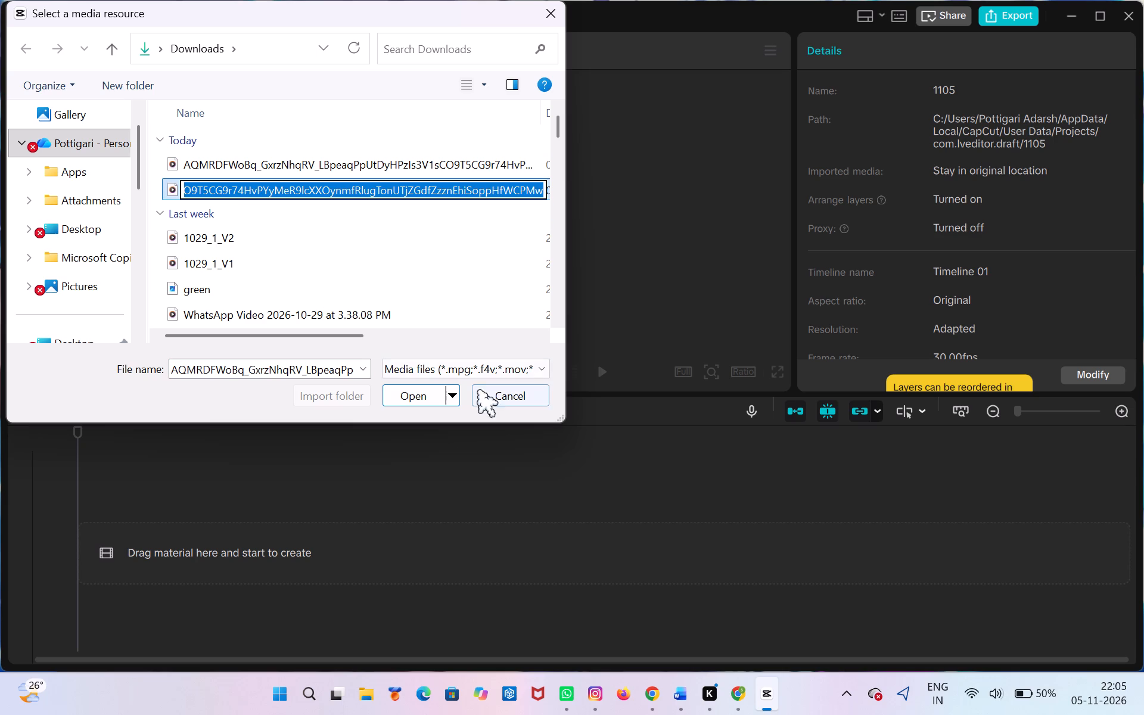
{"action": "left_click", "coordinate": [415, 390]}
{"action": "left_click", "coordinate": [418, 401]}
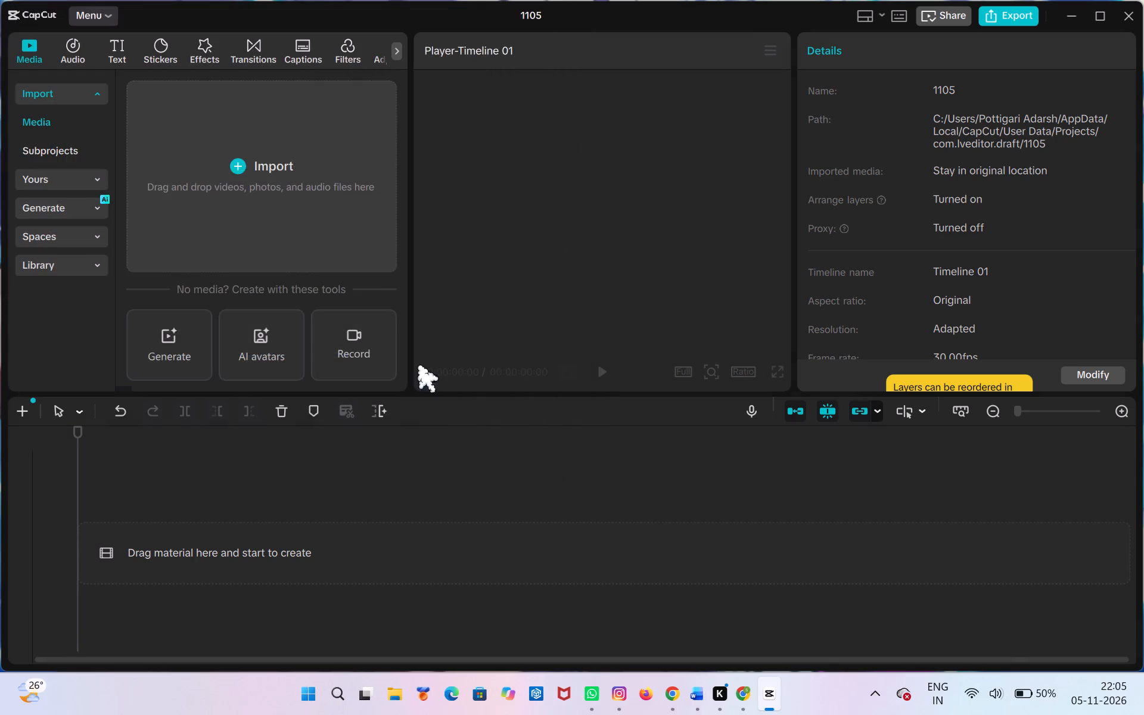
{"action": "left_click", "coordinate": [335, 245]}
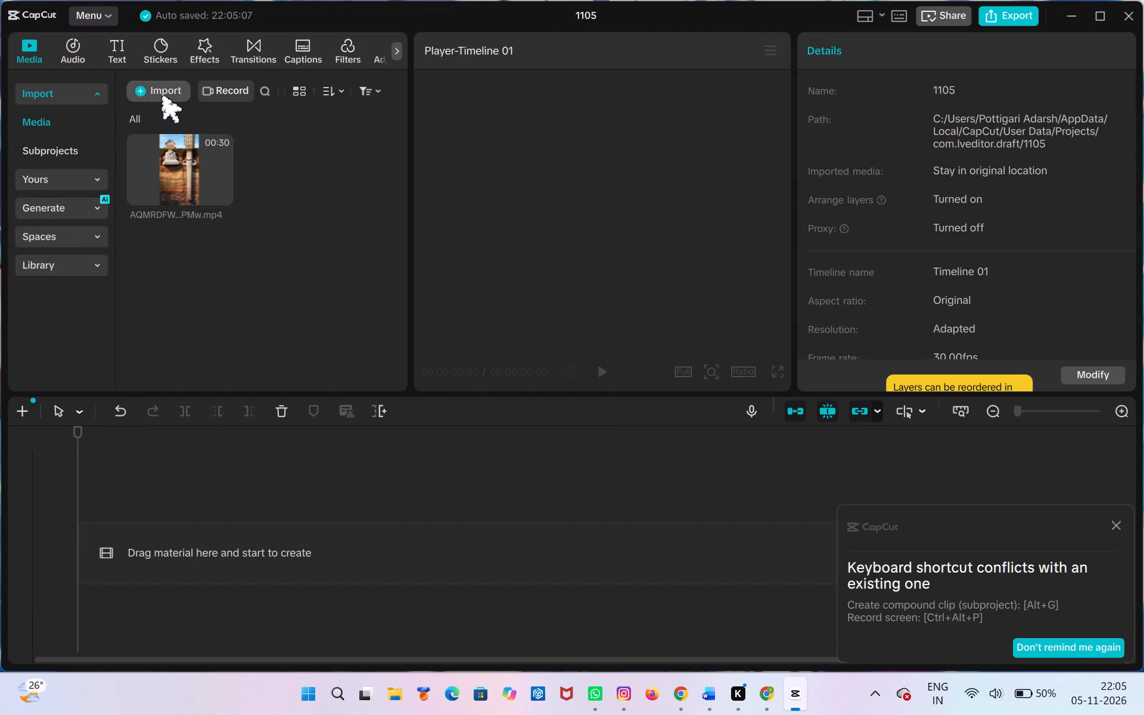
{"action": "left_click", "coordinate": [160, 92]}
{"action": "double_click", "coordinate": [319, 166]}
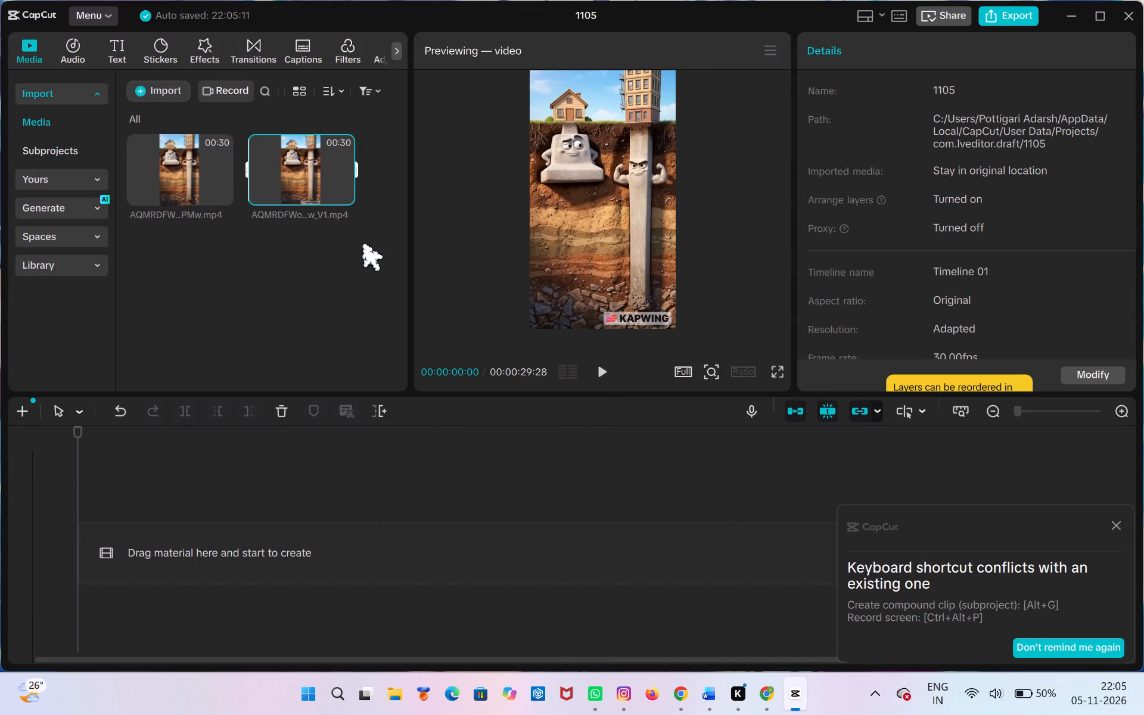
Place the V1 clip at the start of the main track and stack the original clip on a track above it.
{"action": "left_click_drag", "start_coordinate": [288, 156], "coordinate": [200, 574]}
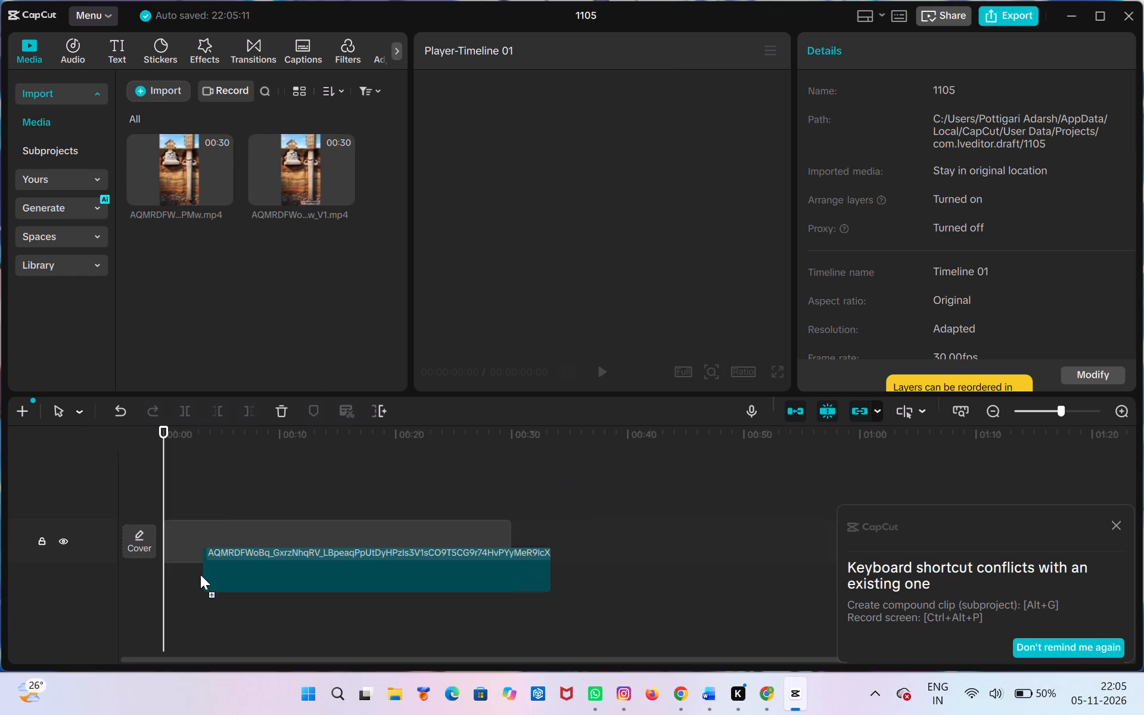
{"action": "left_click_drag", "start_coordinate": [200, 574], "coordinate": [189, 545]}
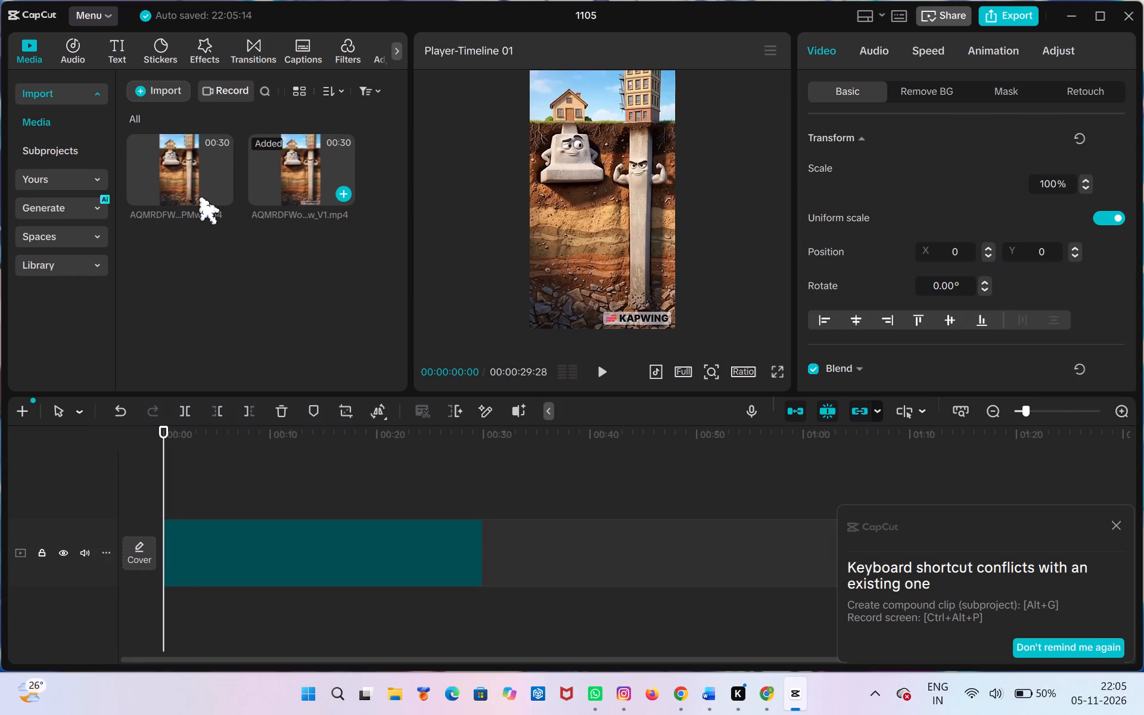
{"action": "left_click_drag", "start_coordinate": [184, 191], "coordinate": [198, 443]}
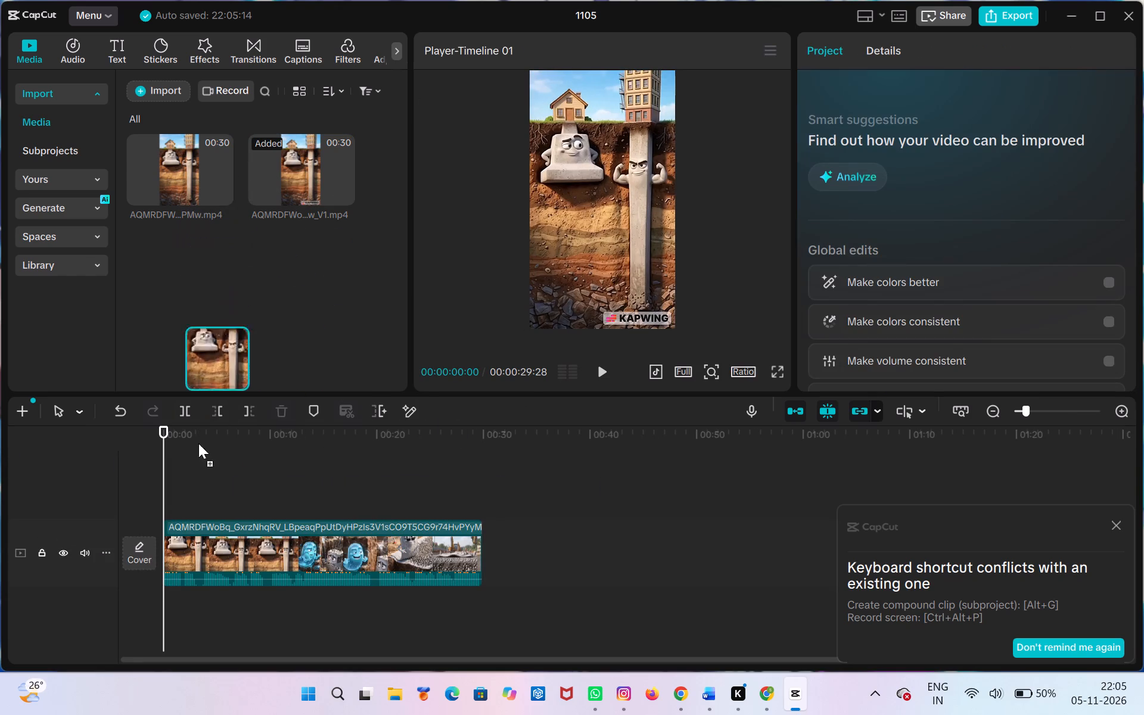
{"action": "left_click_drag", "start_coordinate": [198, 443], "coordinate": [153, 498]}
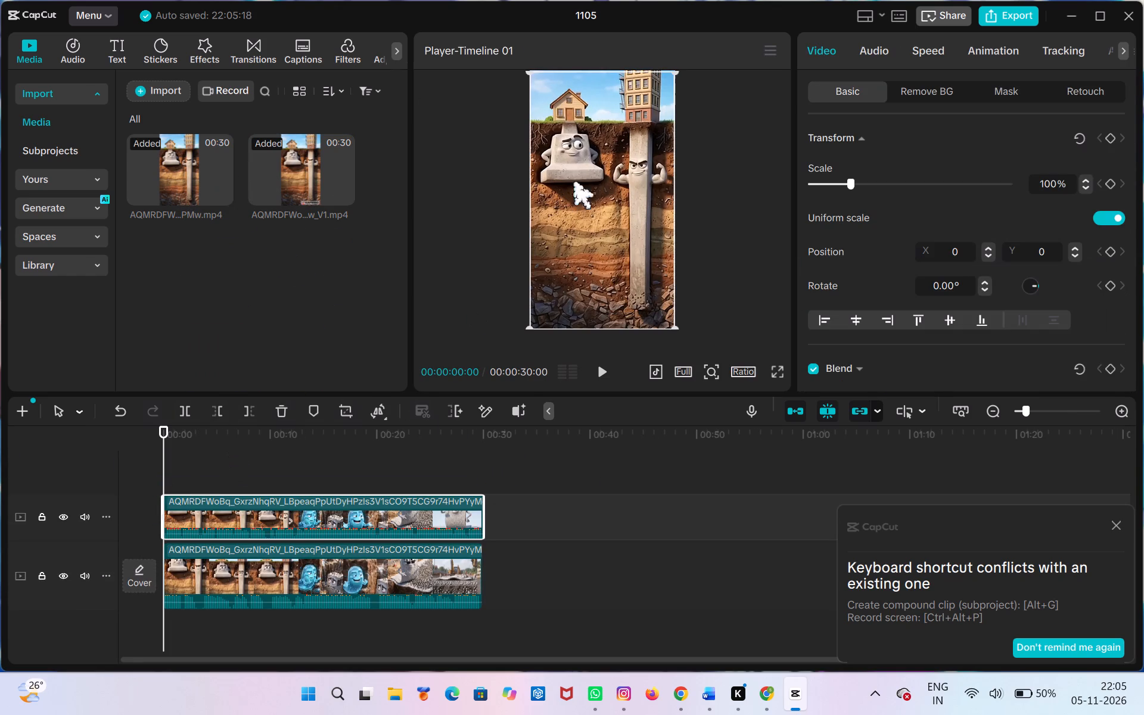
Play a brief preview of the two stacked clips from the beginning of the timeline.
{"action": "left_click", "coordinate": [601, 374]}
{"action": "left_click", "coordinate": [613, 368]}
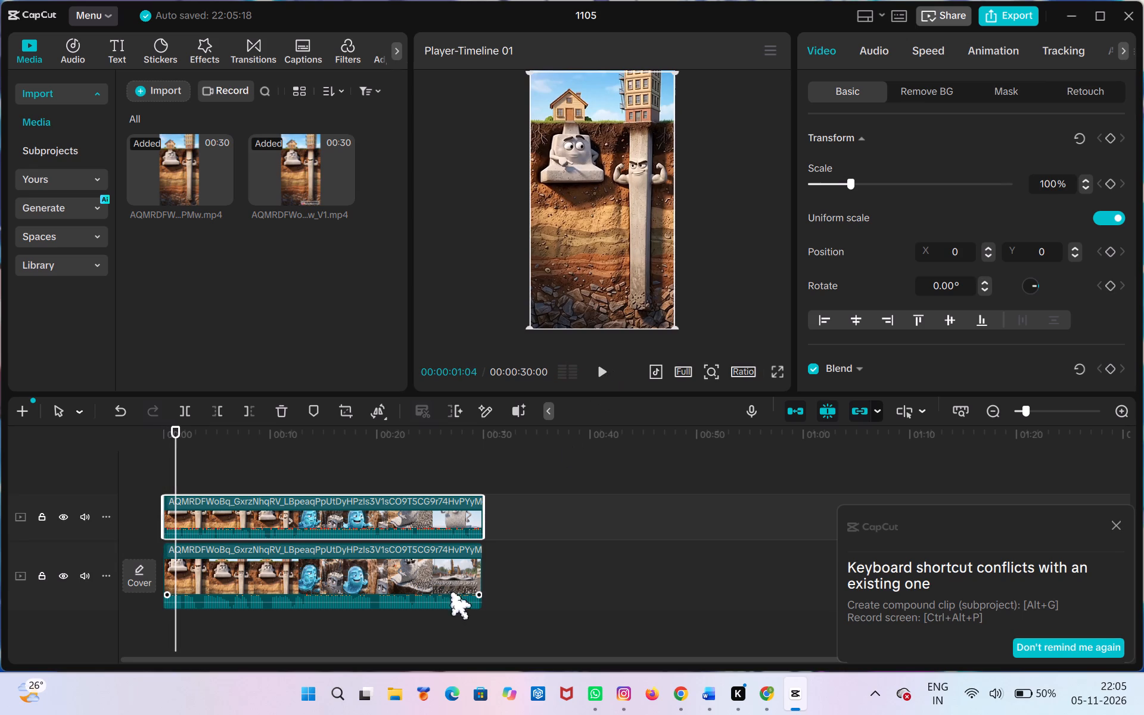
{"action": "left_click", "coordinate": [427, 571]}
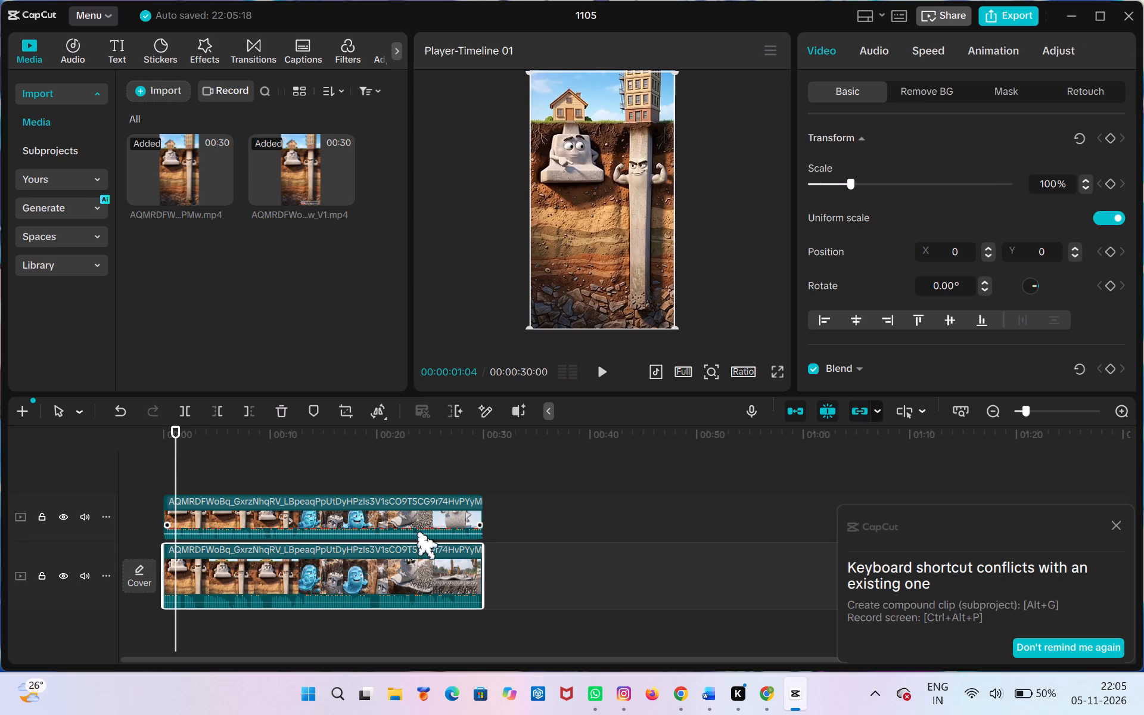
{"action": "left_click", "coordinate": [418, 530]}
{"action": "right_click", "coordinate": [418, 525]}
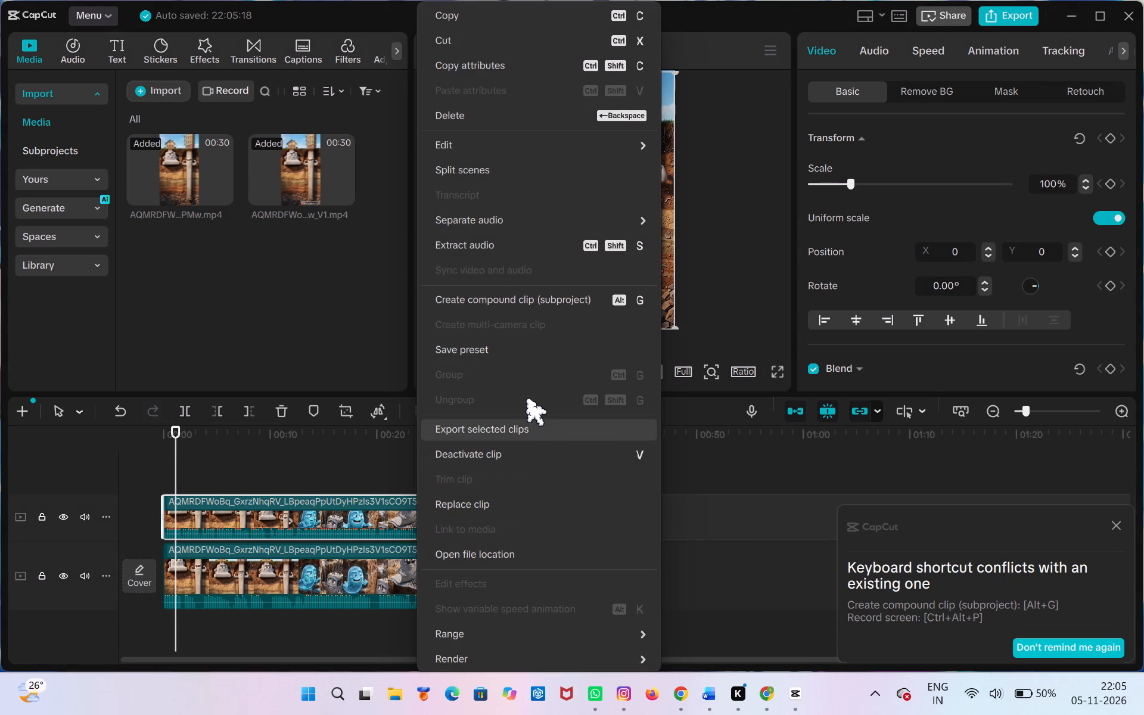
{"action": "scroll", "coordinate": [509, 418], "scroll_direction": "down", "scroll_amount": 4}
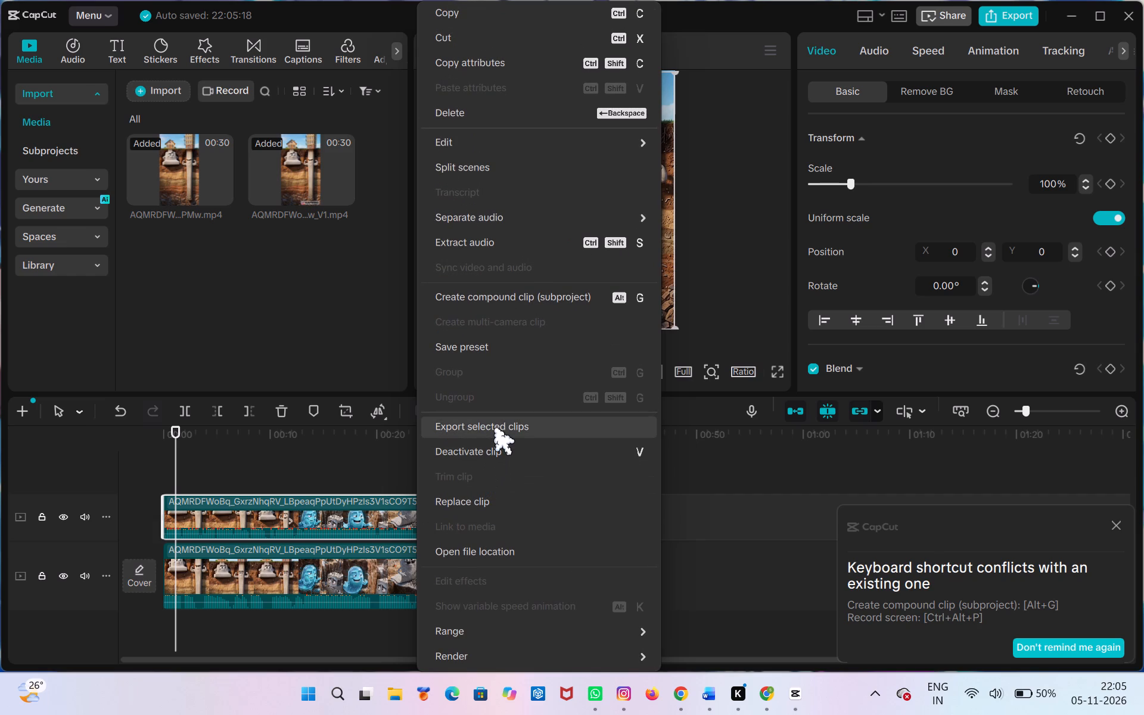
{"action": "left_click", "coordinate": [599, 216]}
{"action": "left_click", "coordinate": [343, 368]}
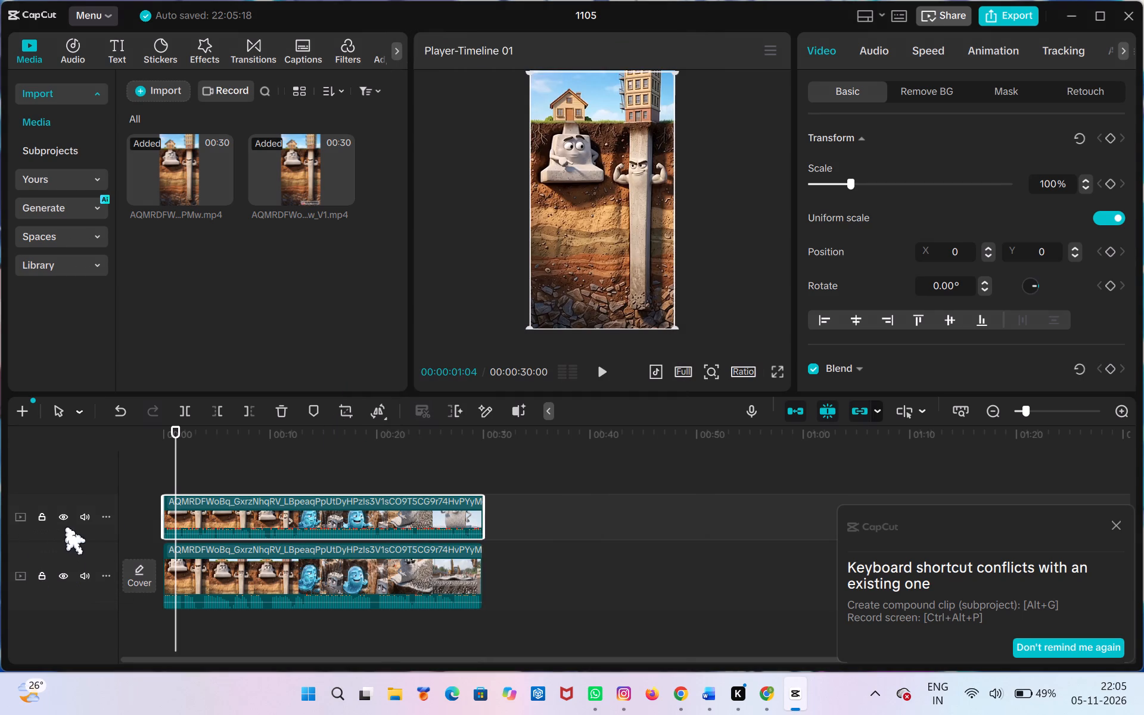
Mute the upper video track that holds the original clip.
{"action": "left_click", "coordinate": [88, 515]}
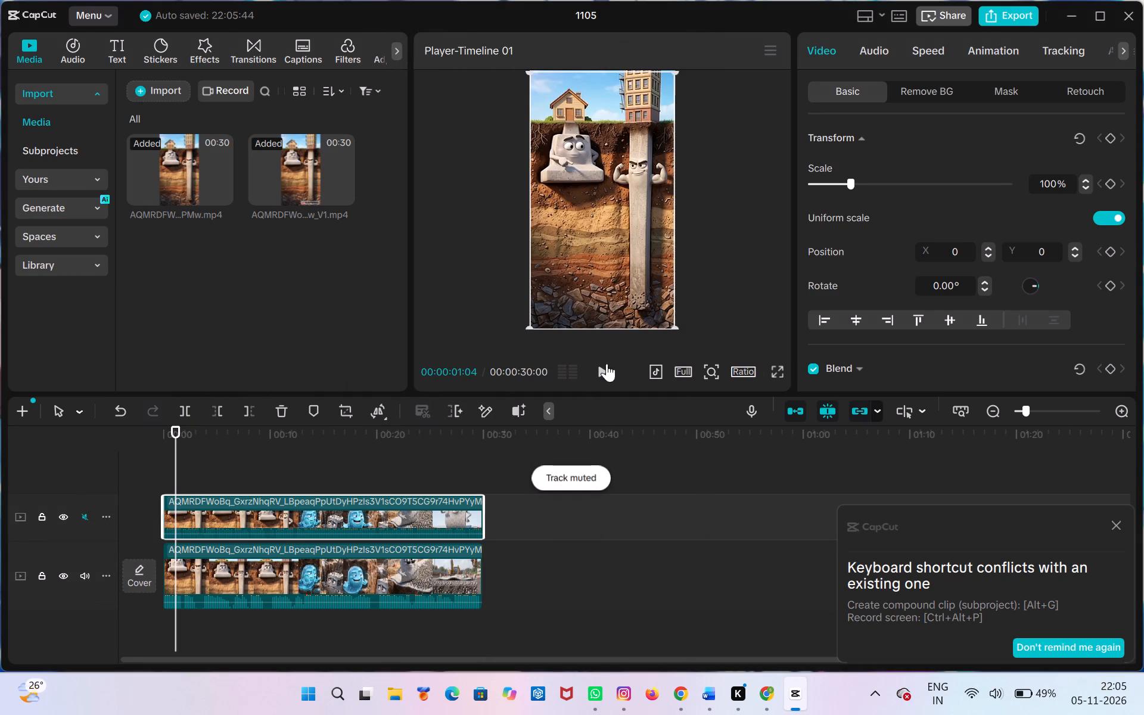
Play the timeline, return the playhead to 00:00, and play it again to check picture and sound.
{"action": "left_click", "coordinate": [604, 369]}
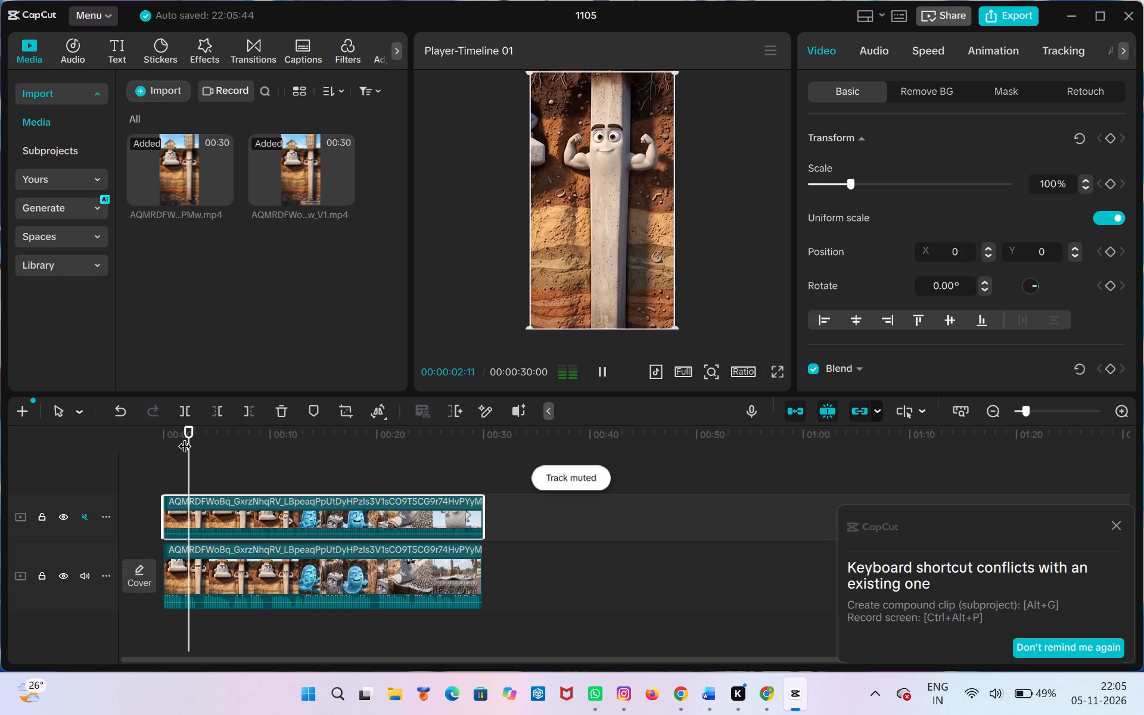
{"action": "left_click_drag", "start_coordinate": [184, 420], "coordinate": [138, 443]}
{"action": "left_click_drag", "start_coordinate": [201, 434], "coordinate": [150, 452]}
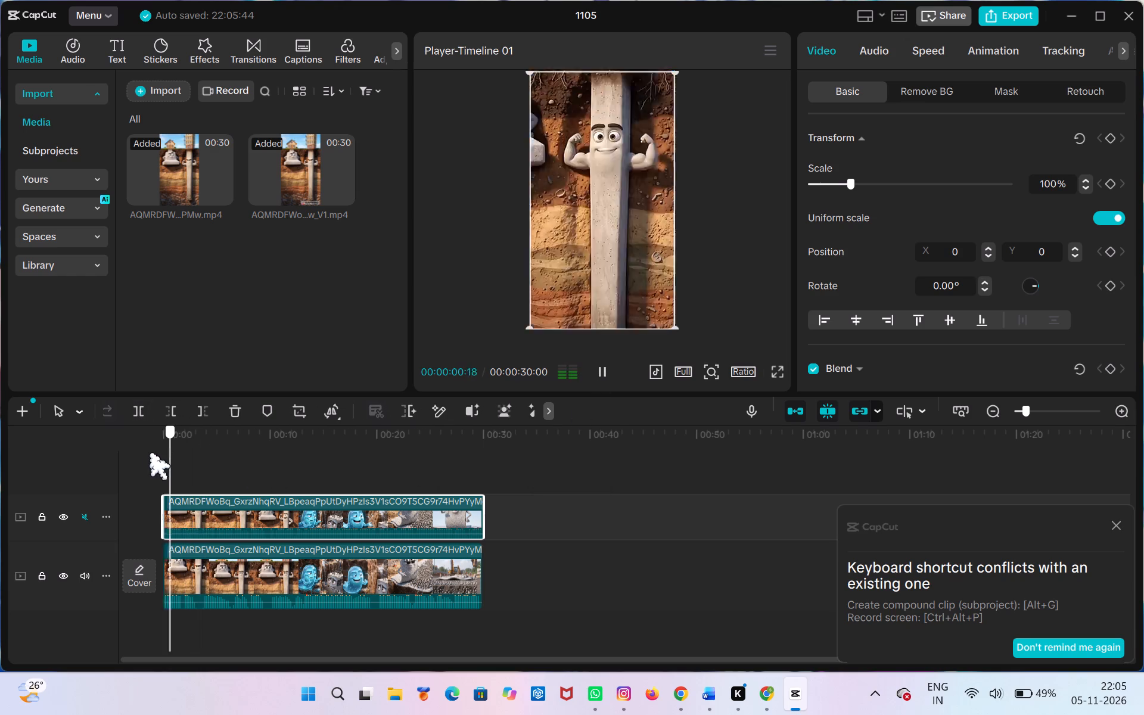
{"action": "left_click_drag", "start_coordinate": [150, 452], "coordinate": [140, 458]}
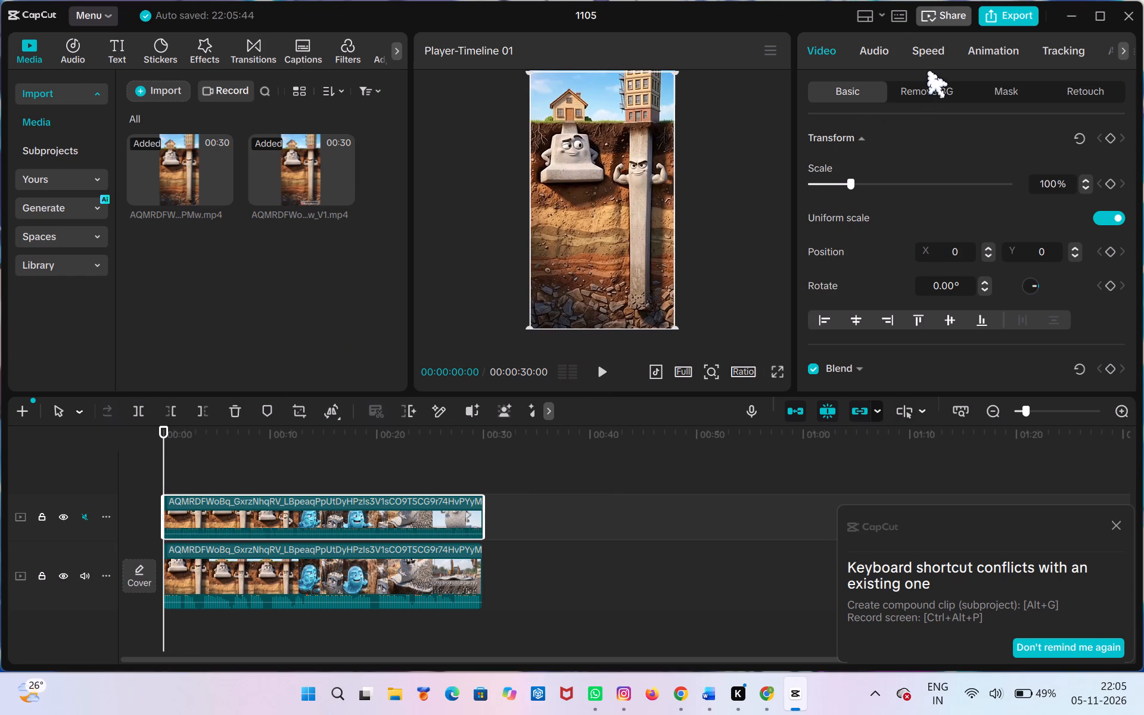
{"action": "left_click", "coordinate": [607, 371]}
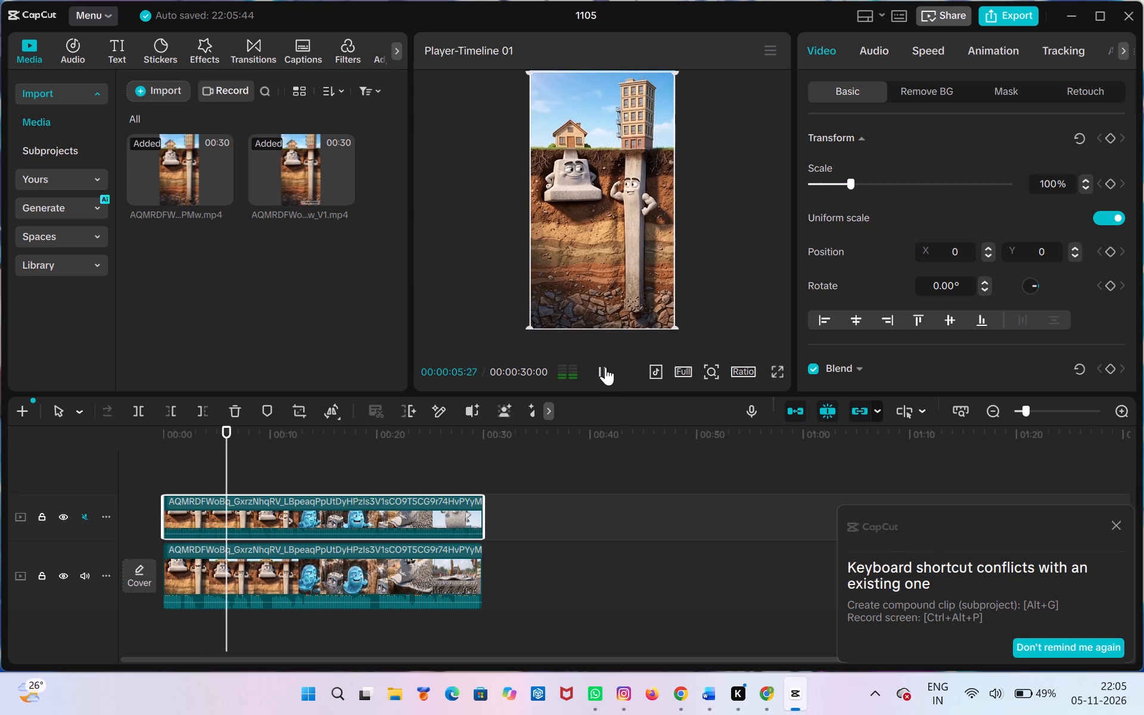
Export the video as 1105 at 1080P, H.264, mp4, 30fps, dismissing the storage notification, sharing window and feedback prompt without sharing.
{"action": "left_click", "coordinate": [1012, 11]}
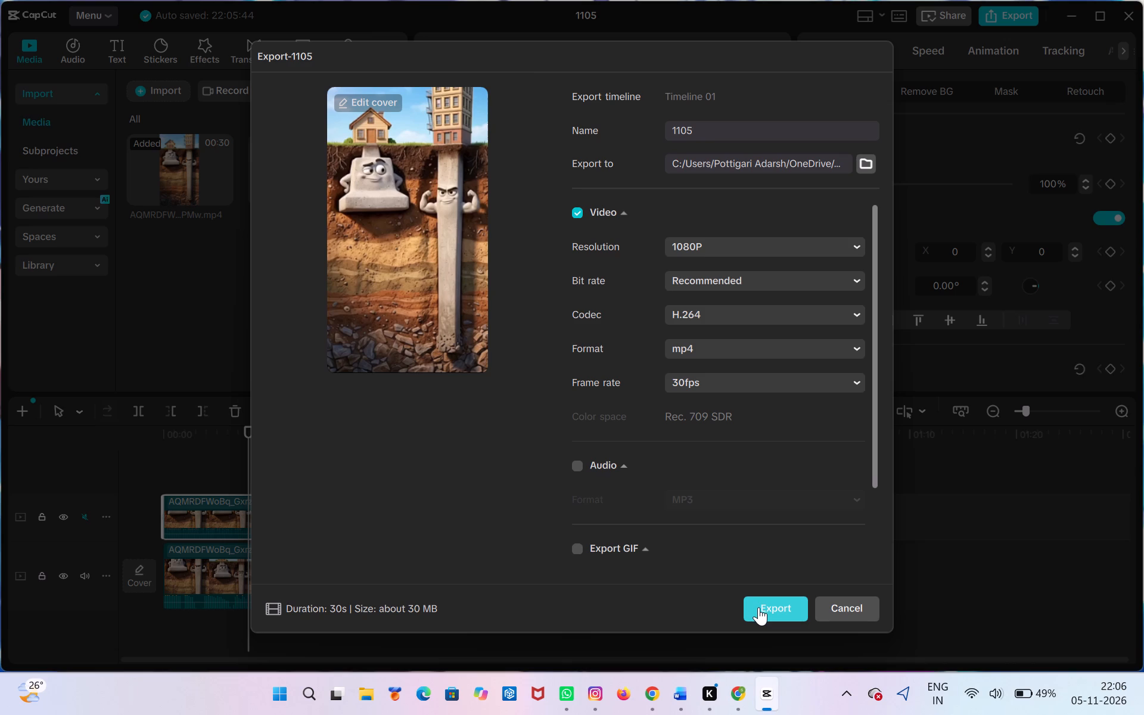
{"action": "left_click_drag", "start_coordinate": [758, 607], "coordinate": [1109, 363]}
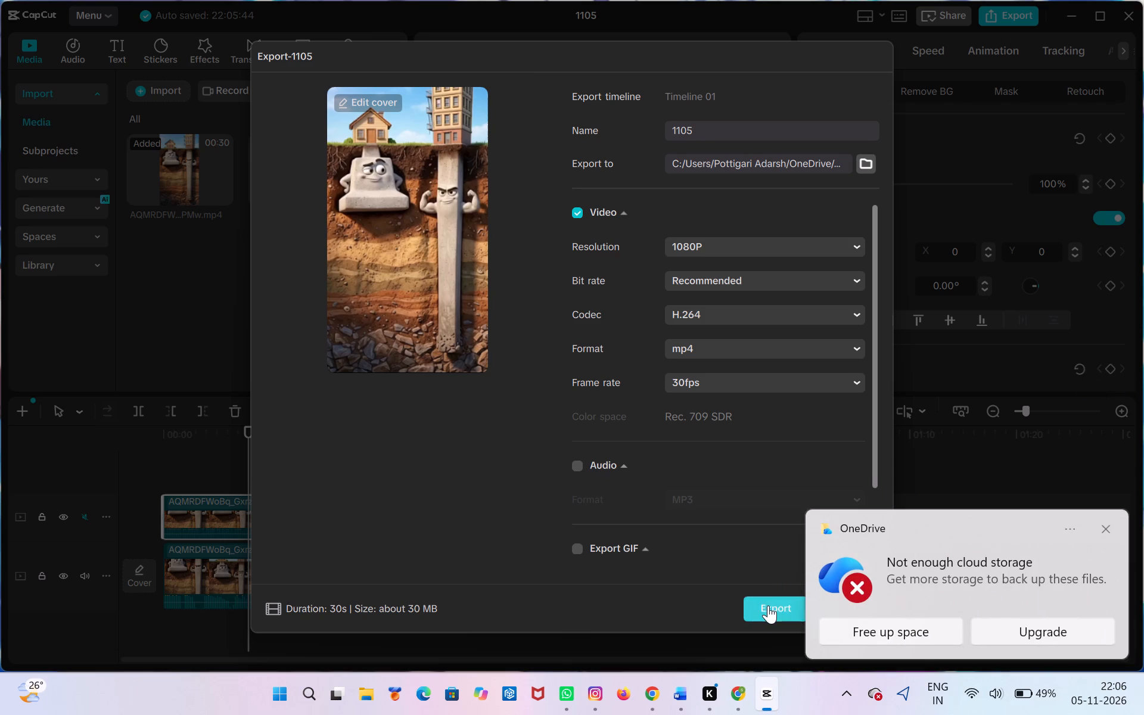
{"action": "left_click", "coordinate": [768, 605]}
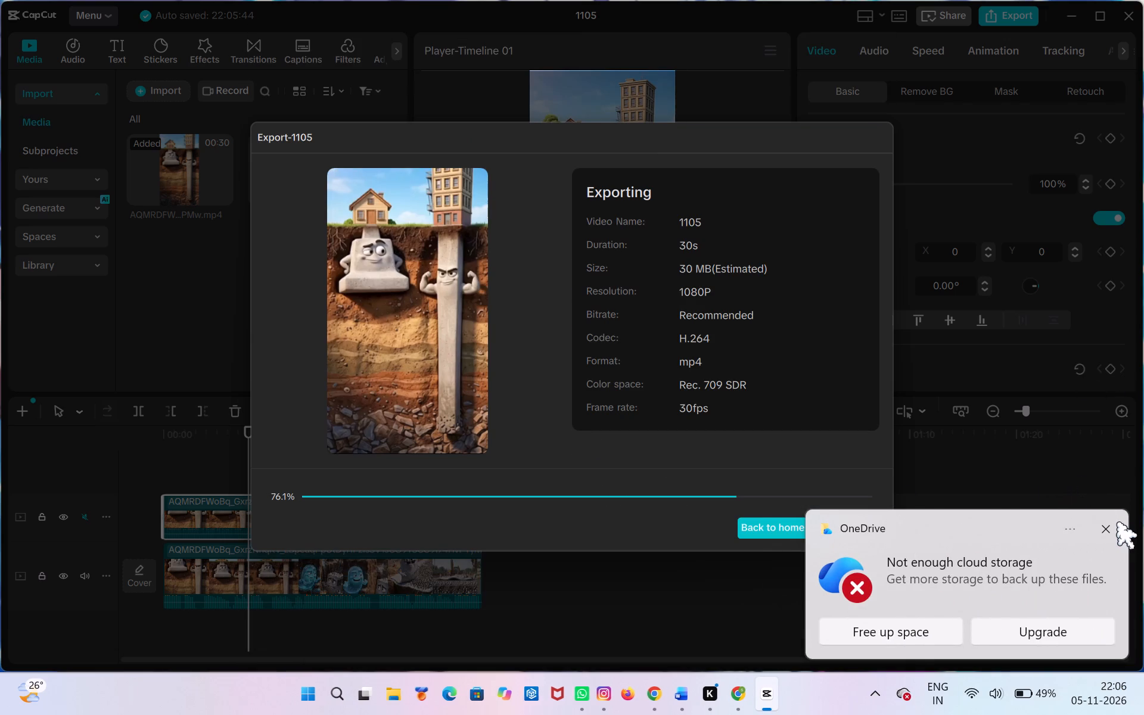
{"action": "left_click", "coordinate": [1106, 528]}
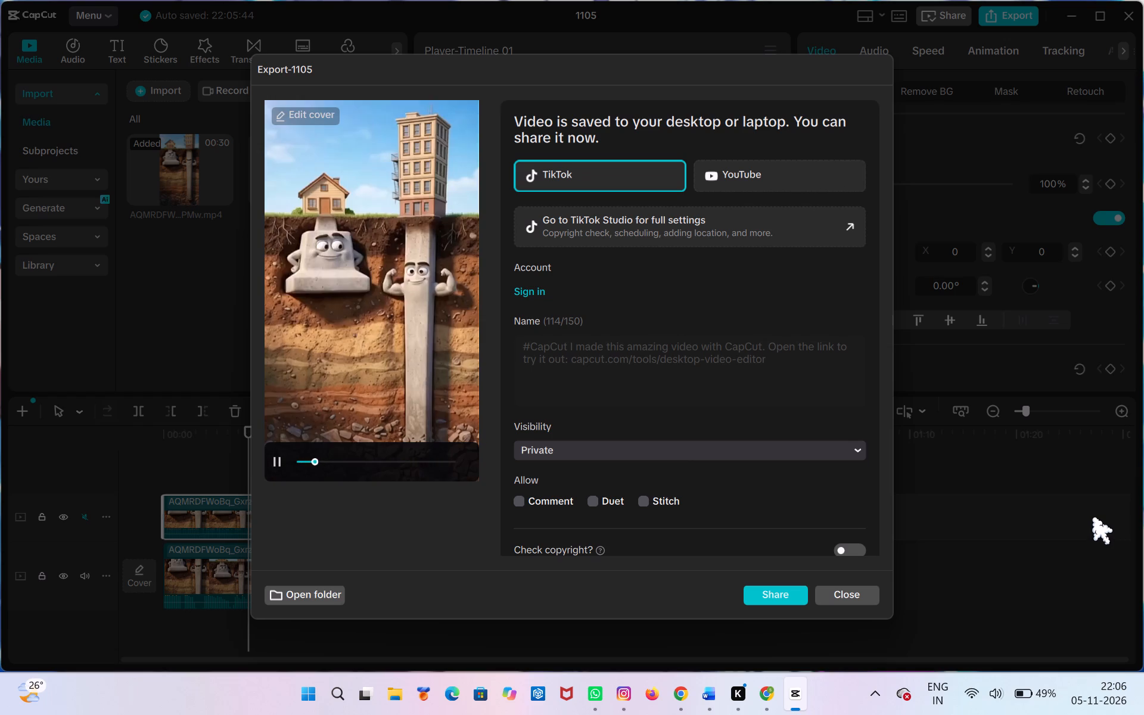
{"action": "left_click", "coordinate": [851, 596]}
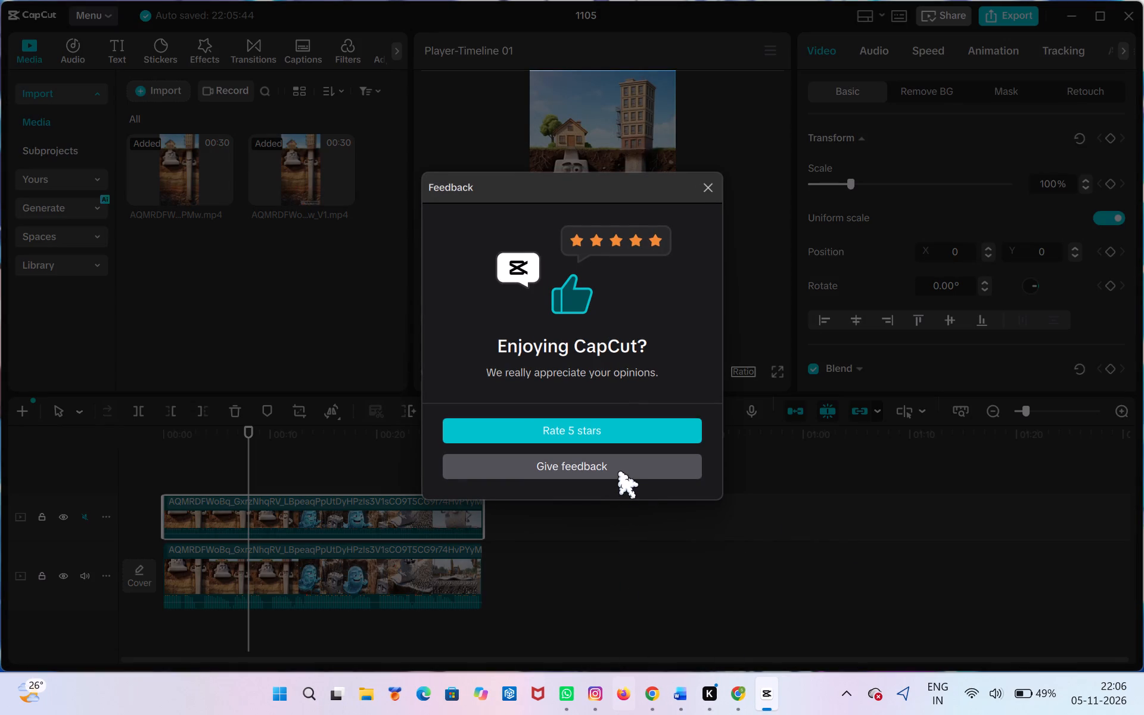
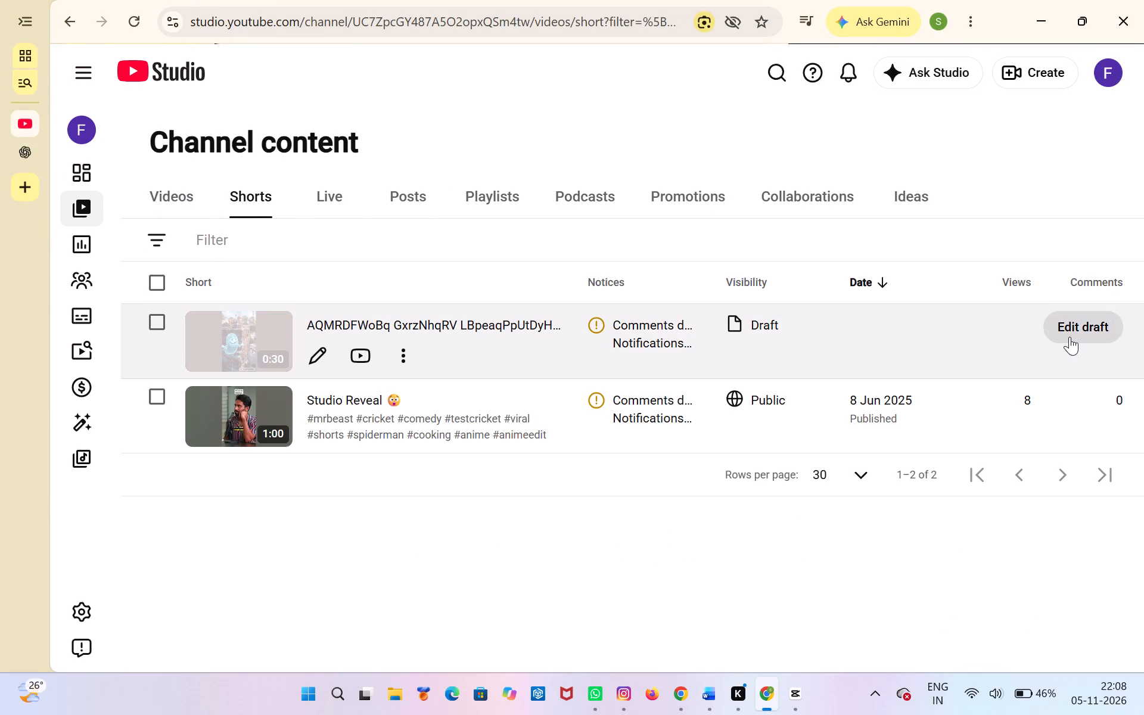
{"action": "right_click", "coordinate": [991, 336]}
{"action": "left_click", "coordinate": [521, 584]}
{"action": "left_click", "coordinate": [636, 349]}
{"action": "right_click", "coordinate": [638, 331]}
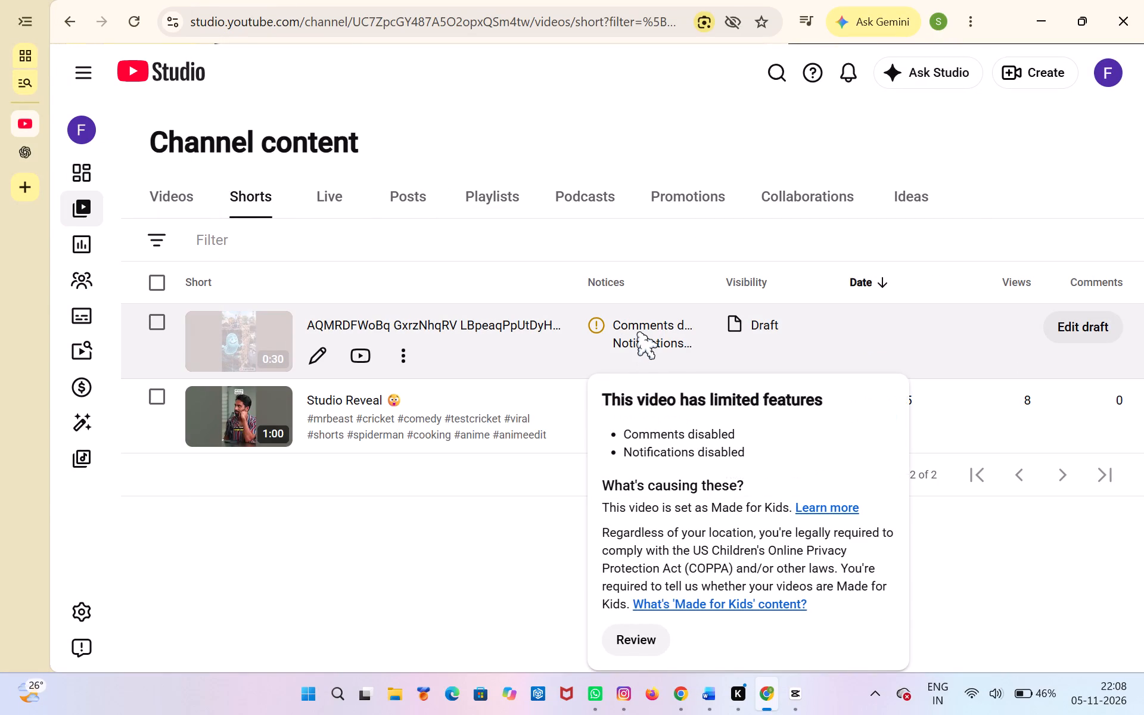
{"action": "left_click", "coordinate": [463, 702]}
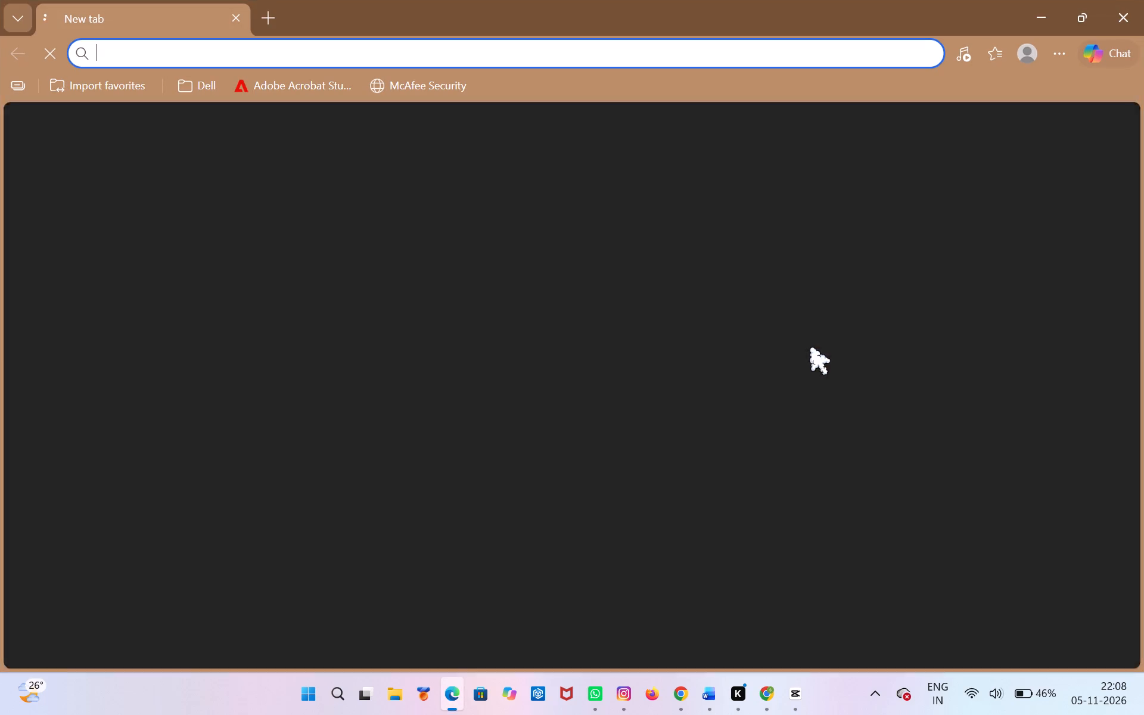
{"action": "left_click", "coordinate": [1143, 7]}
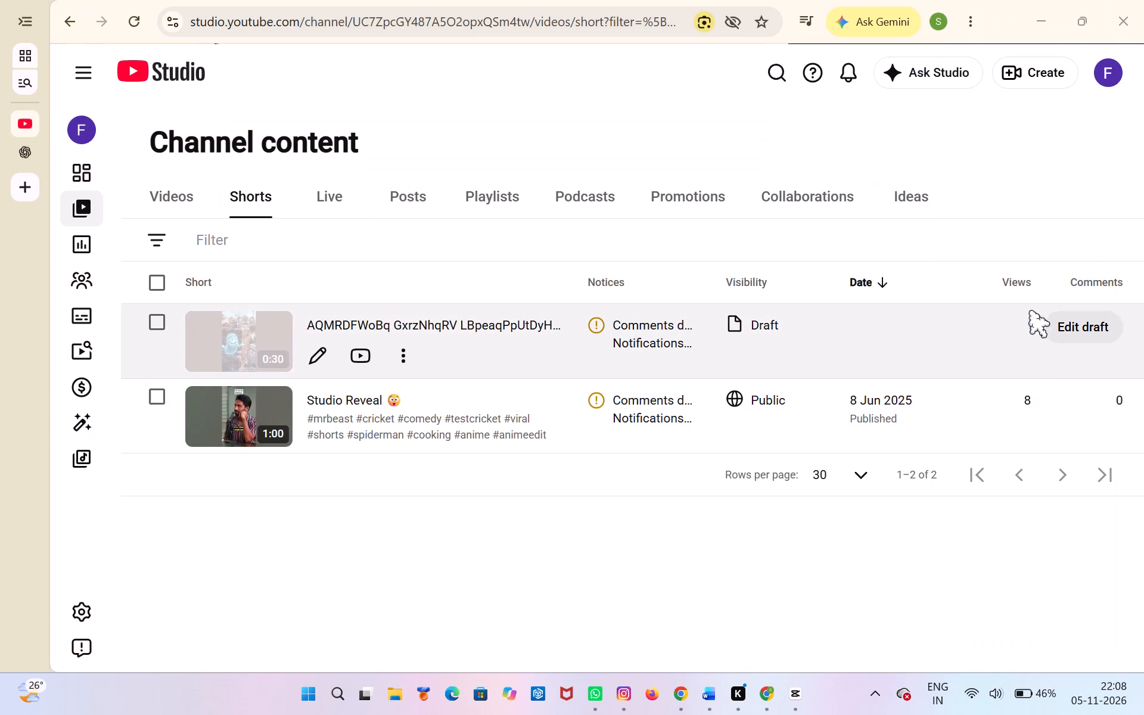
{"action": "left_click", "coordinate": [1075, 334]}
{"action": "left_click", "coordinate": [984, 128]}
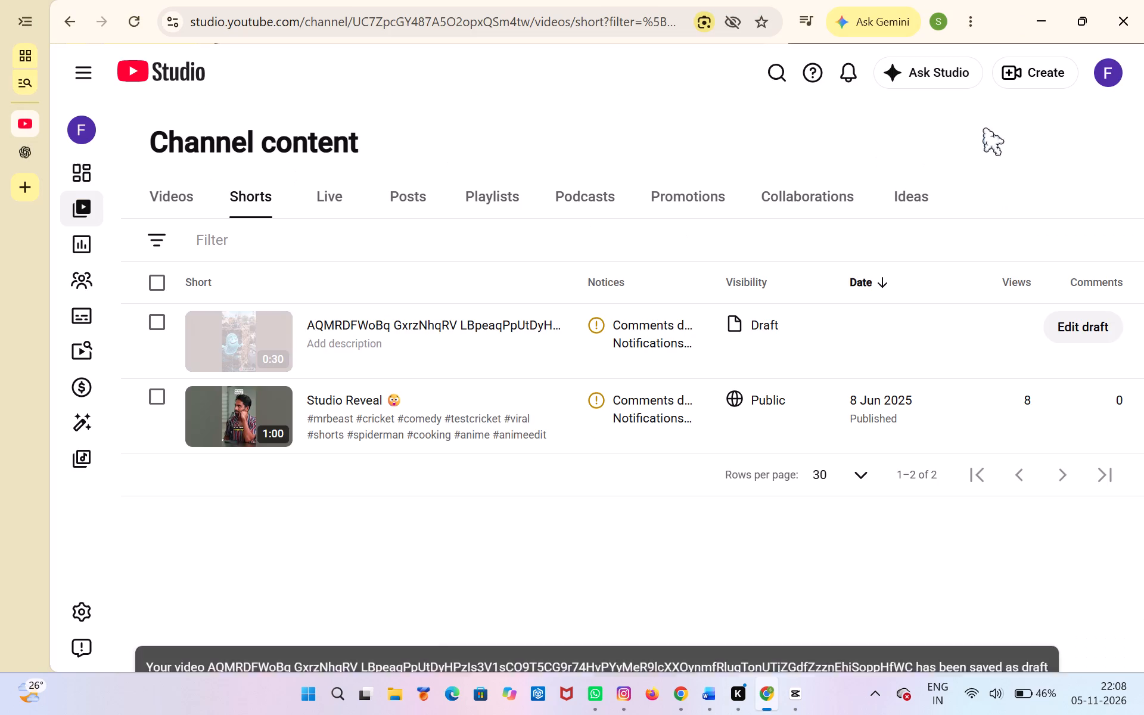
Open the Shorts draft for editing and examine its details, audience setting, upload status and video preview.
{"action": "left_click", "coordinate": [1071, 327]}
{"action": "scroll", "coordinate": [680, 406], "scroll_direction": "down", "scroll_amount": 13}
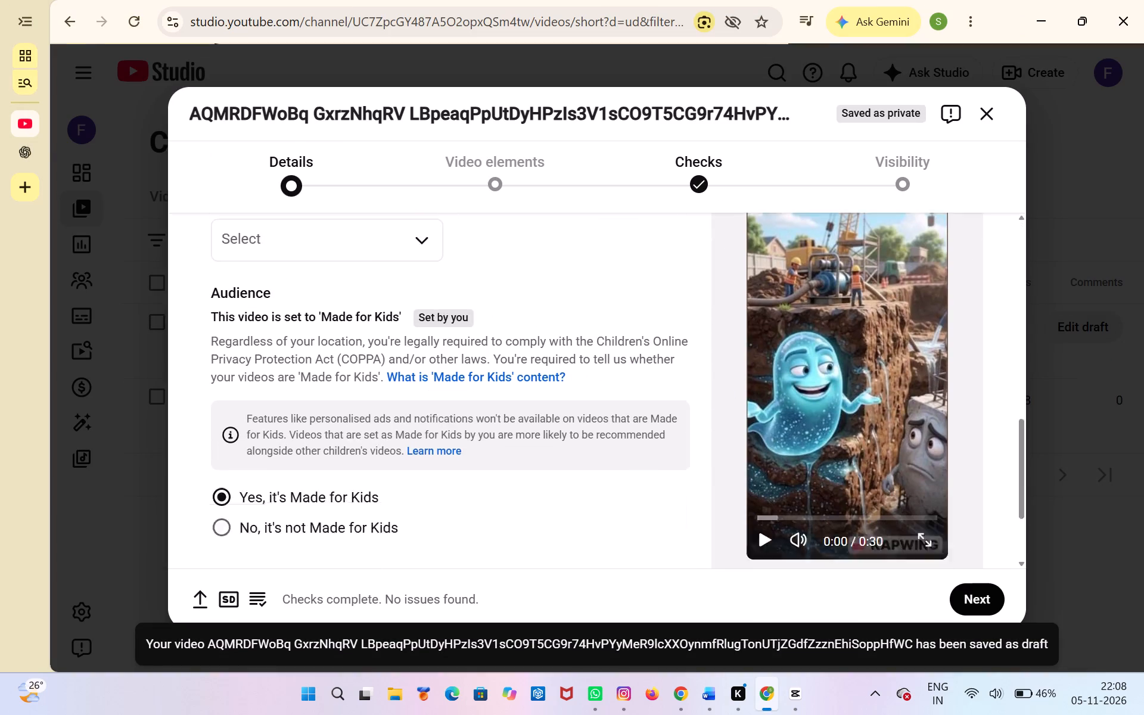
{"action": "scroll", "coordinate": [624, 402], "scroll_direction": "down", "scroll_amount": 6}
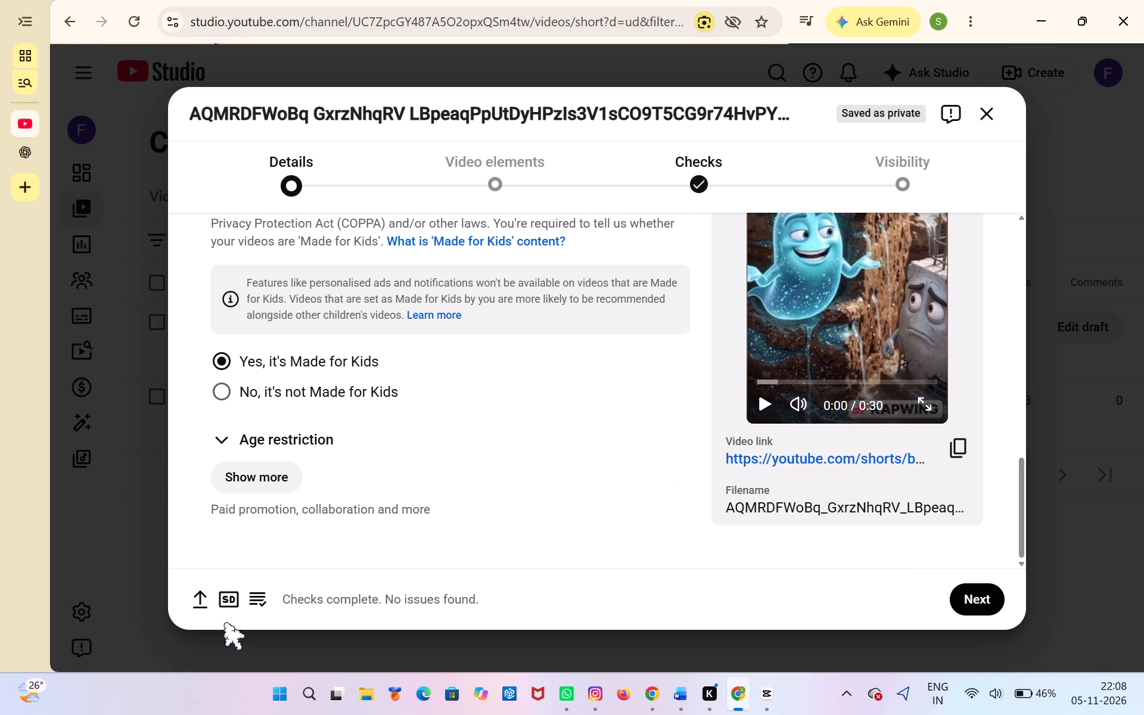
{"action": "left_click", "coordinate": [203, 596]}
{"action": "left_click", "coordinate": [235, 558]}
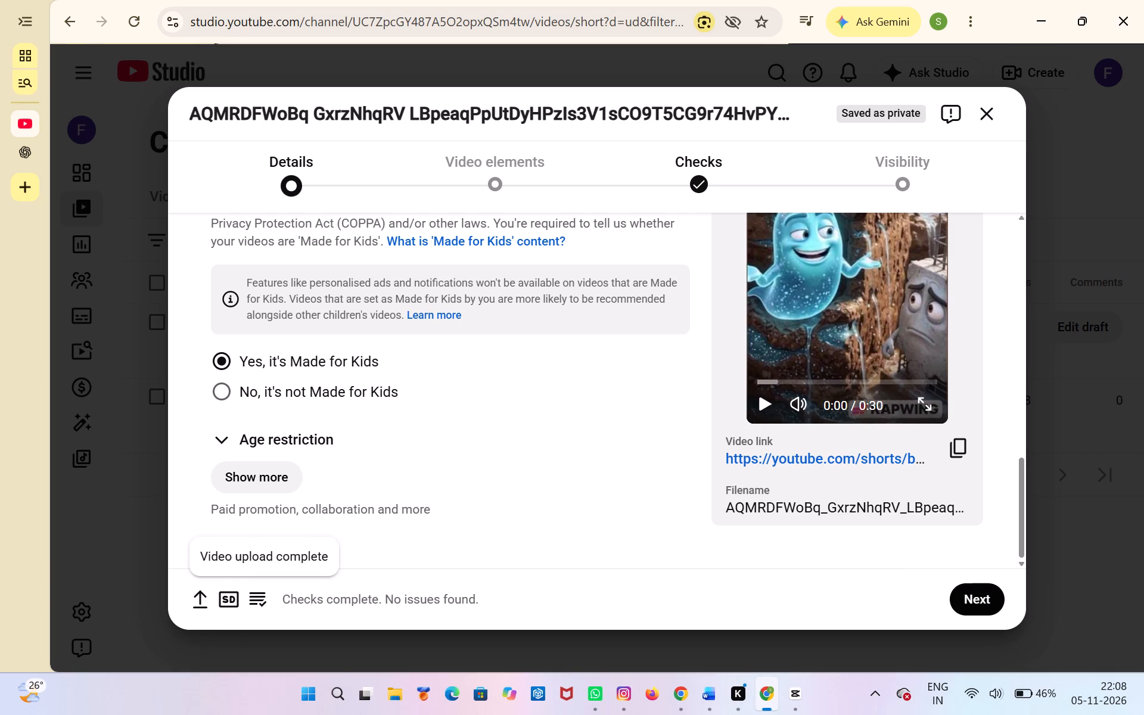
{"action": "scroll", "coordinate": [645, 441], "scroll_direction": "up", "scroll_amount": 12}
{"action": "scroll", "coordinate": [711, 410], "scroll_direction": "down", "scroll_amount": 2}
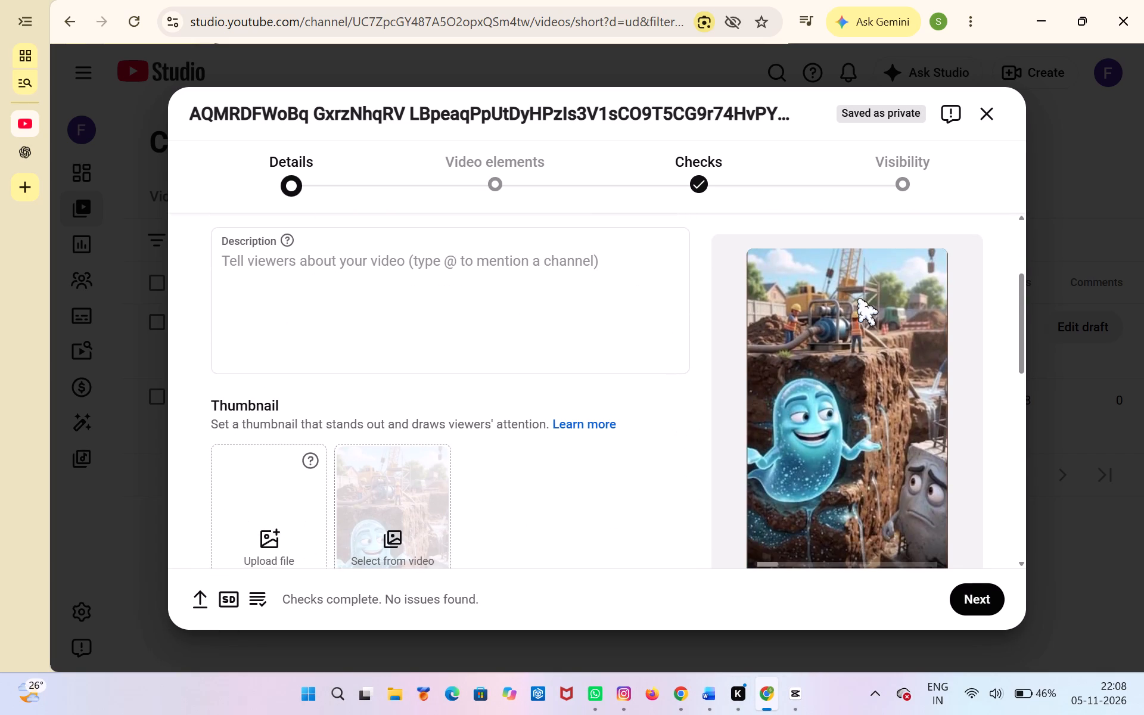
{"action": "left_click", "coordinate": [860, 297]}
{"action": "right_click", "coordinate": [860, 296]}
{"action": "left_click", "coordinate": [862, 300]}
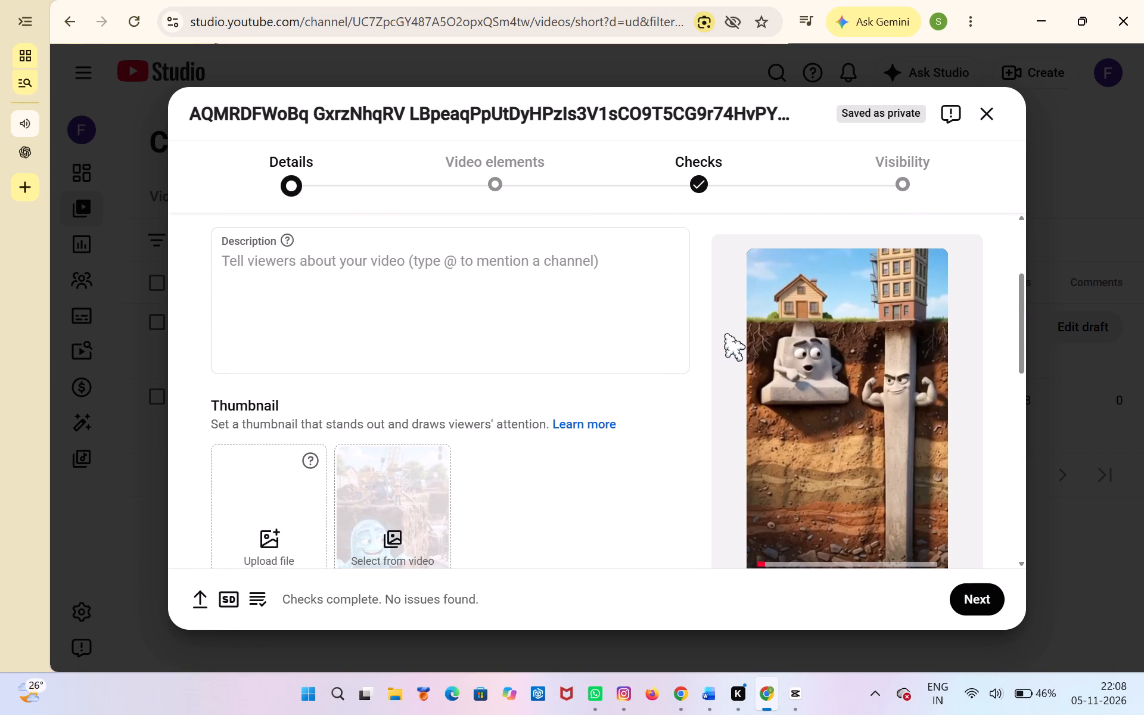
{"action": "scroll", "coordinate": [724, 333], "scroll_direction": "up", "scroll_amount": 7}
Look at the previous videos available for reusing details, and close both that list and the draft.
{"action": "left_click", "coordinate": [676, 244]}
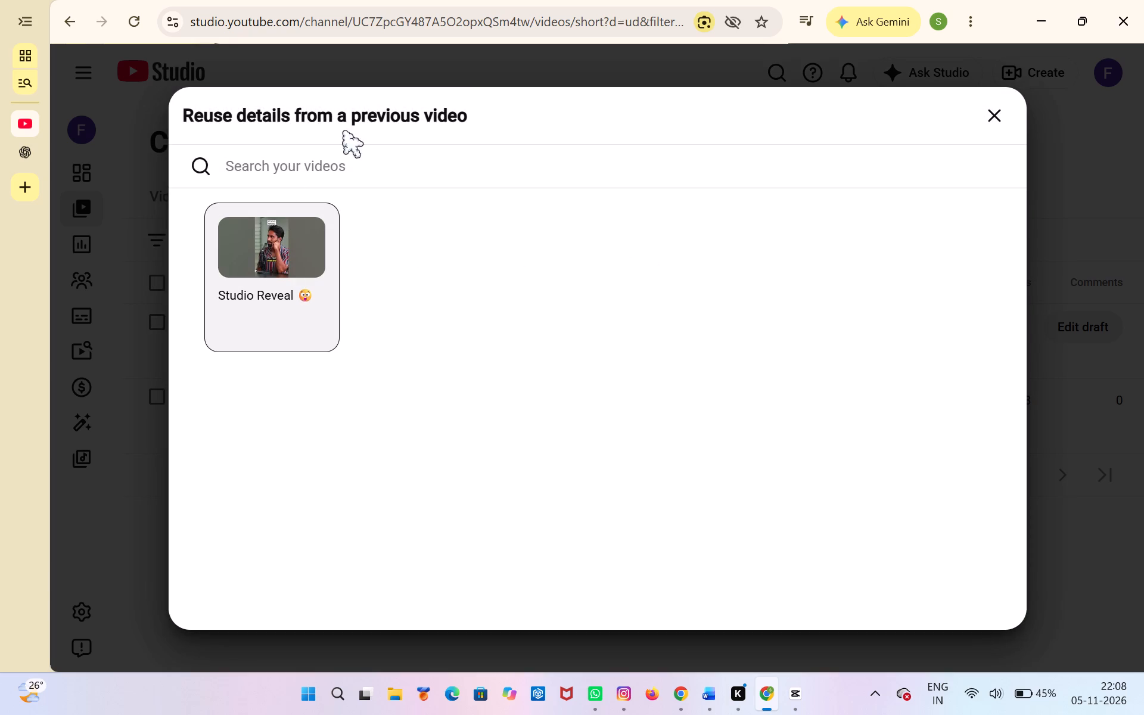
{"action": "left_click", "coordinate": [1000, 105]}
{"action": "left_click", "coordinate": [986, 117]}
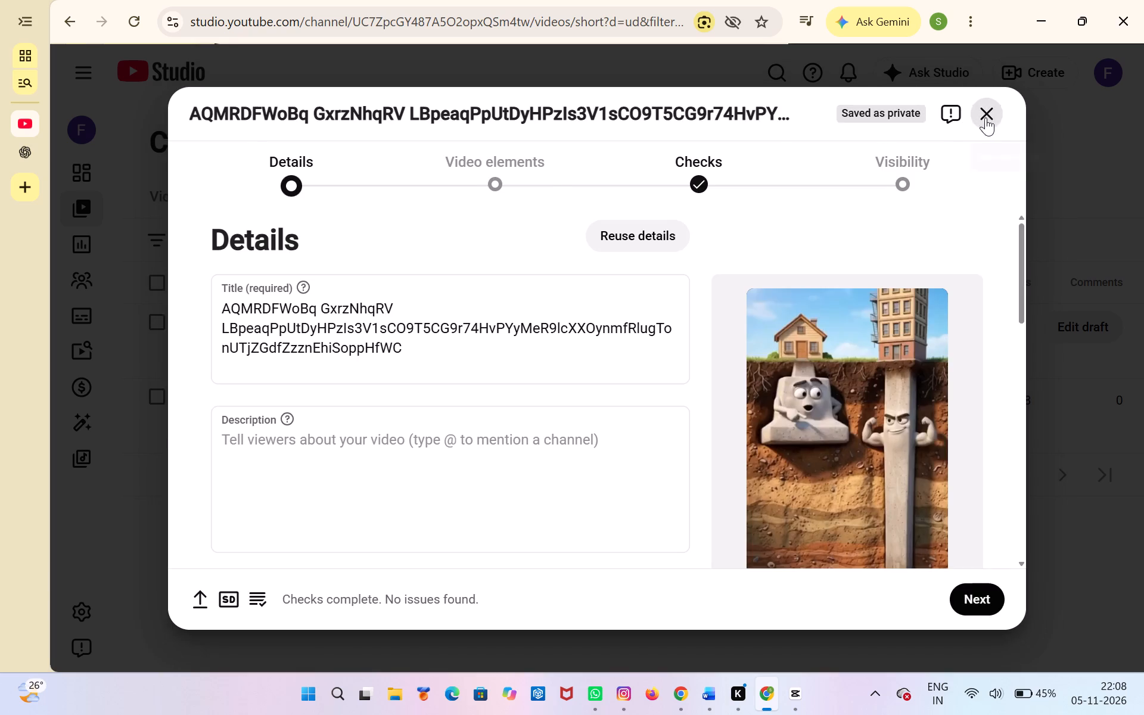
Look through the channel dashboard and the Videos and Shorts content lists.
{"action": "scroll", "coordinate": [775, 216], "scroll_direction": "up", "scroll_amount": 2}
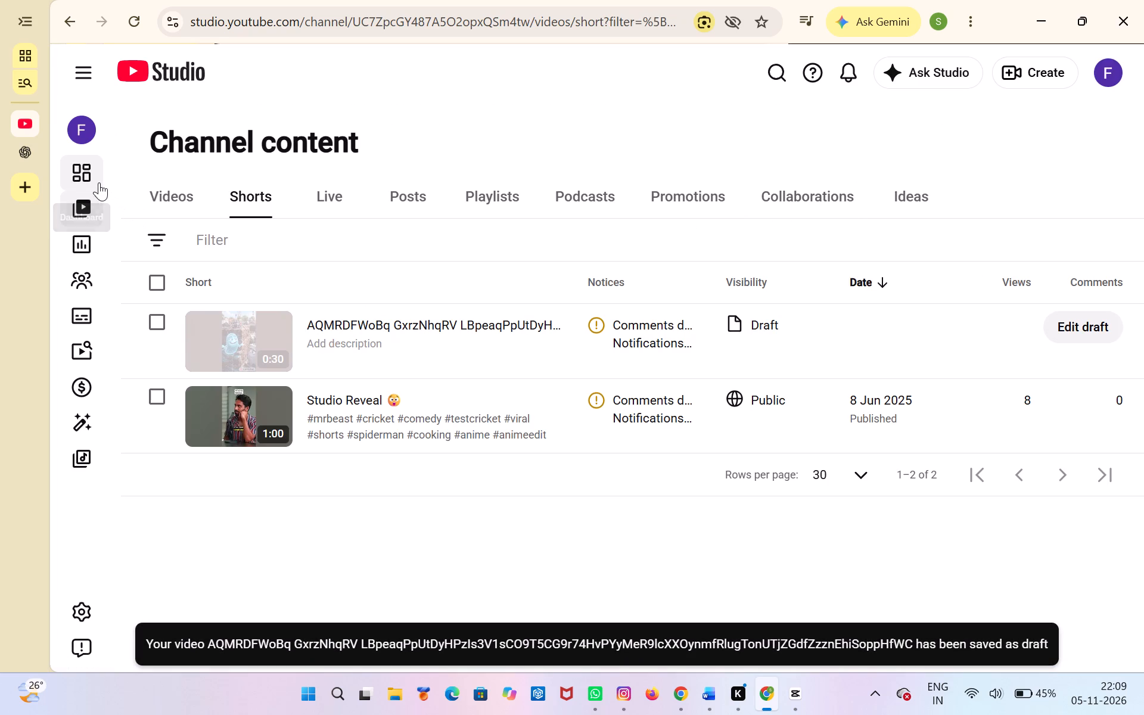
{"action": "left_click", "coordinate": [99, 182]}
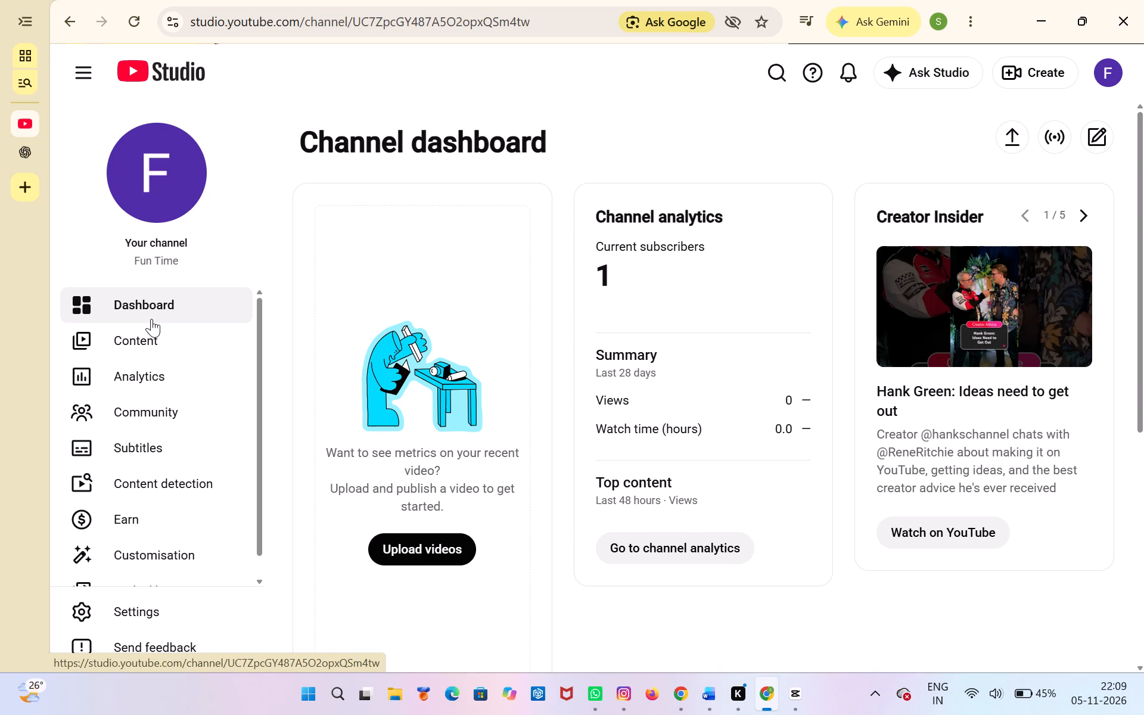
{"action": "scroll", "coordinate": [156, 372], "scroll_direction": "down", "scroll_amount": 3}
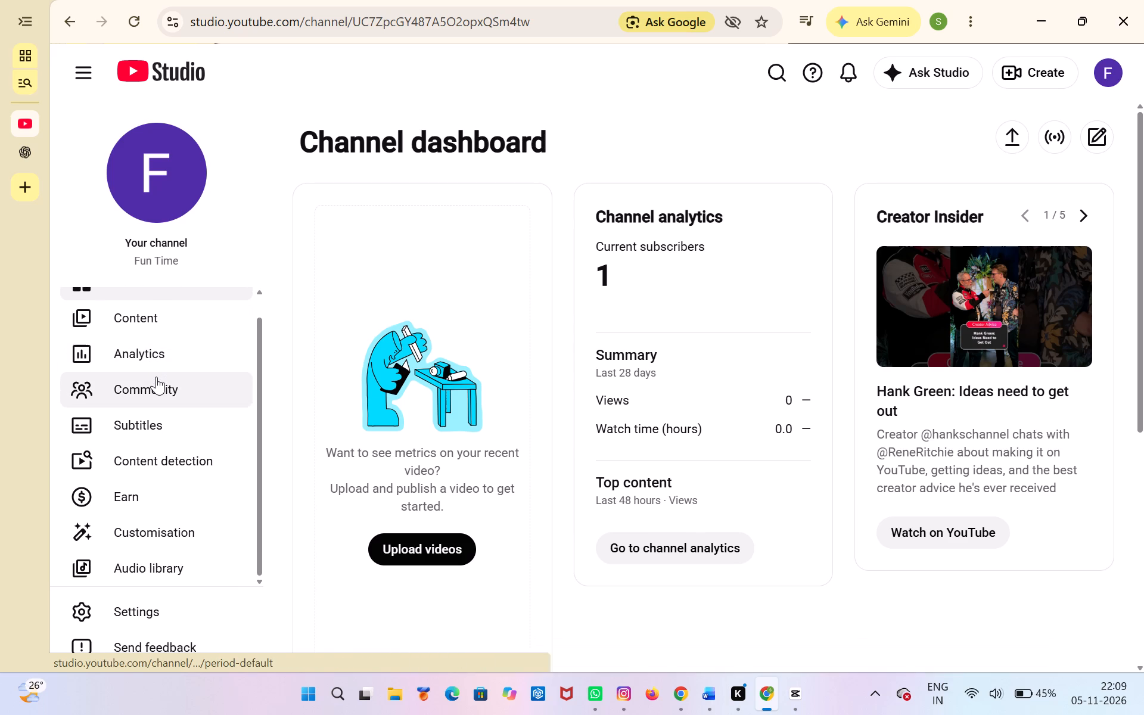
{"action": "scroll", "coordinate": [156, 377], "scroll_direction": "up", "scroll_amount": 3}
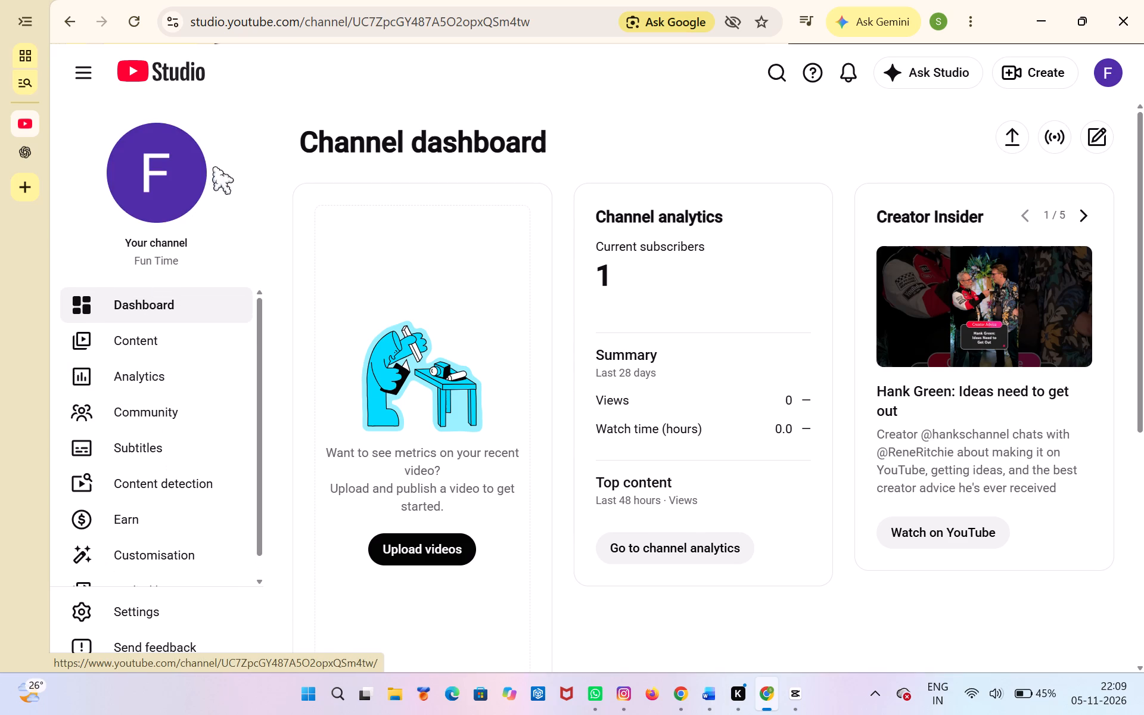
{"action": "left_click", "coordinate": [70, 5]}
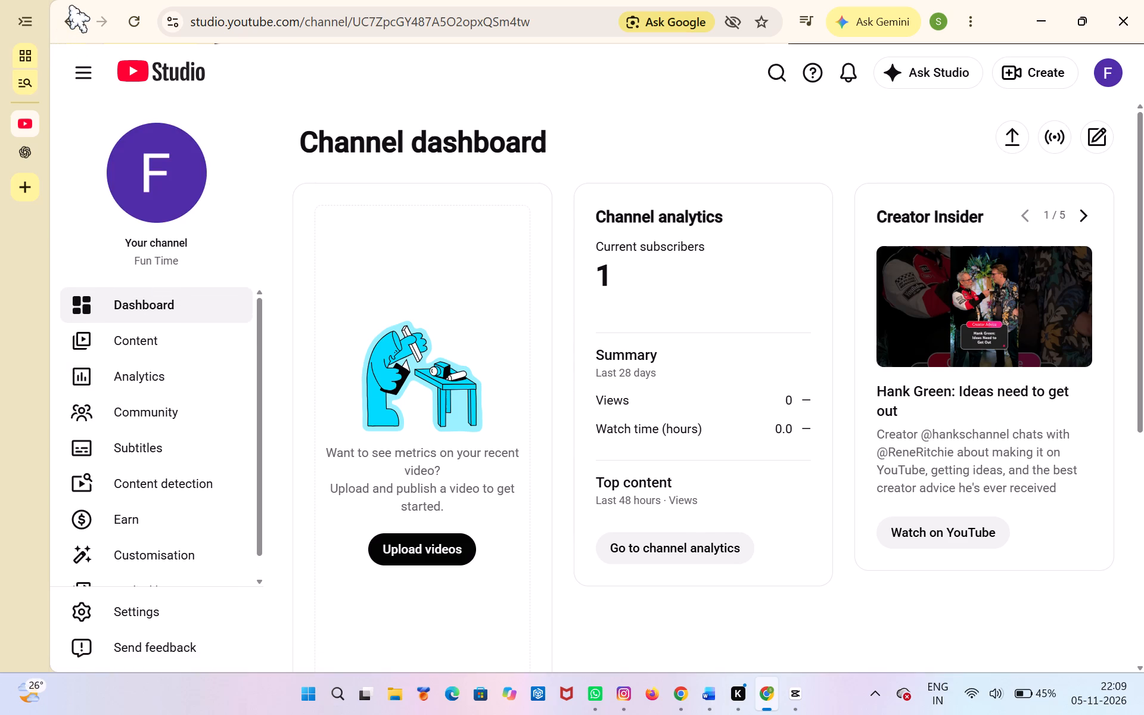
{"action": "left_click", "coordinate": [78, 24]}
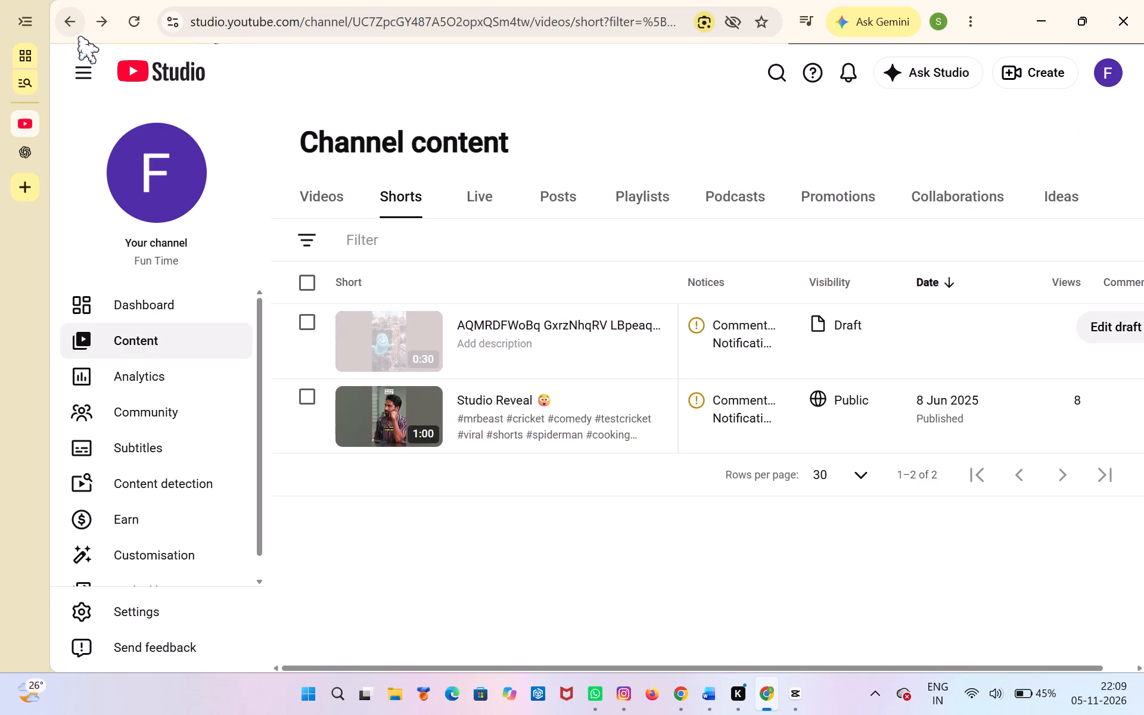
{"action": "left_click", "coordinate": [312, 204]}
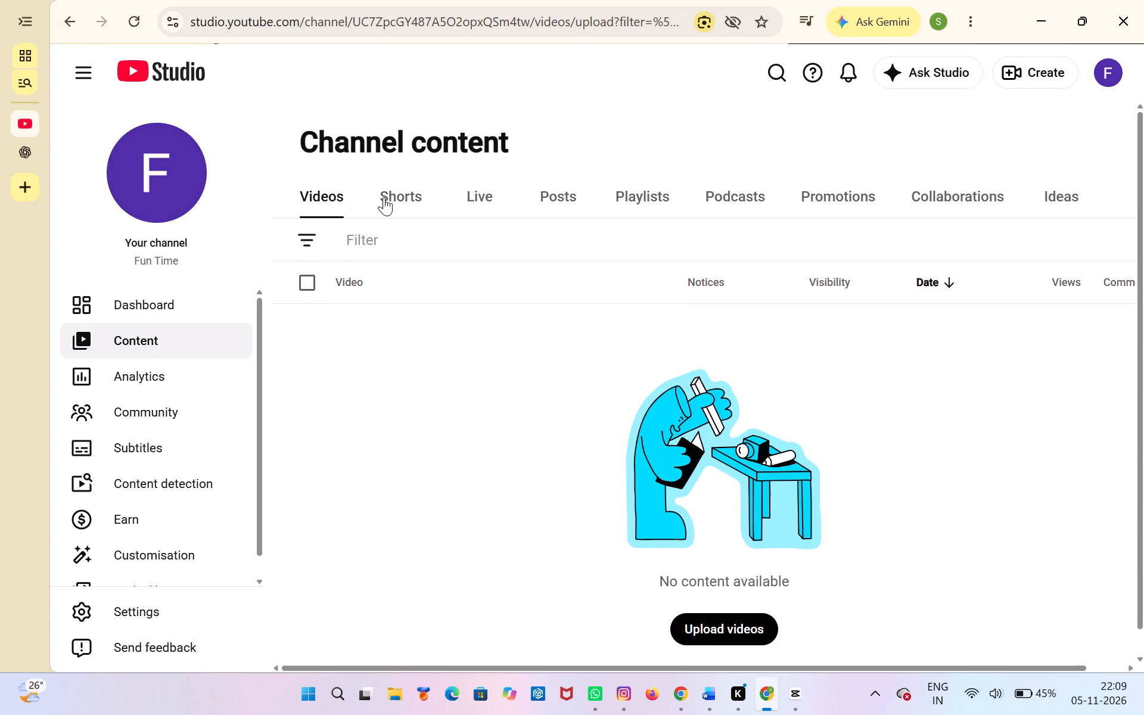
{"action": "left_click", "coordinate": [399, 195]}
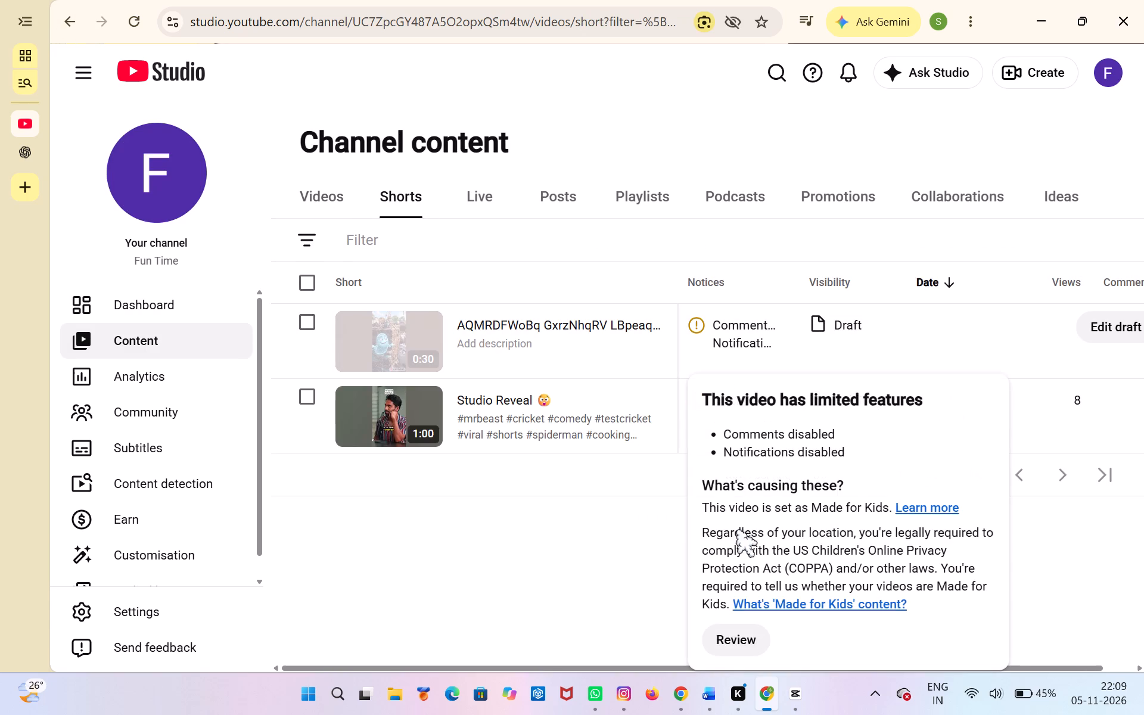
{"action": "left_click", "coordinate": [547, 540]}
{"action": "scroll", "coordinate": [589, 498], "scroll_direction": "down", "scroll_amount": 2}
{"action": "scroll", "coordinate": [589, 498], "scroll_direction": "up", "scroll_amount": 4}
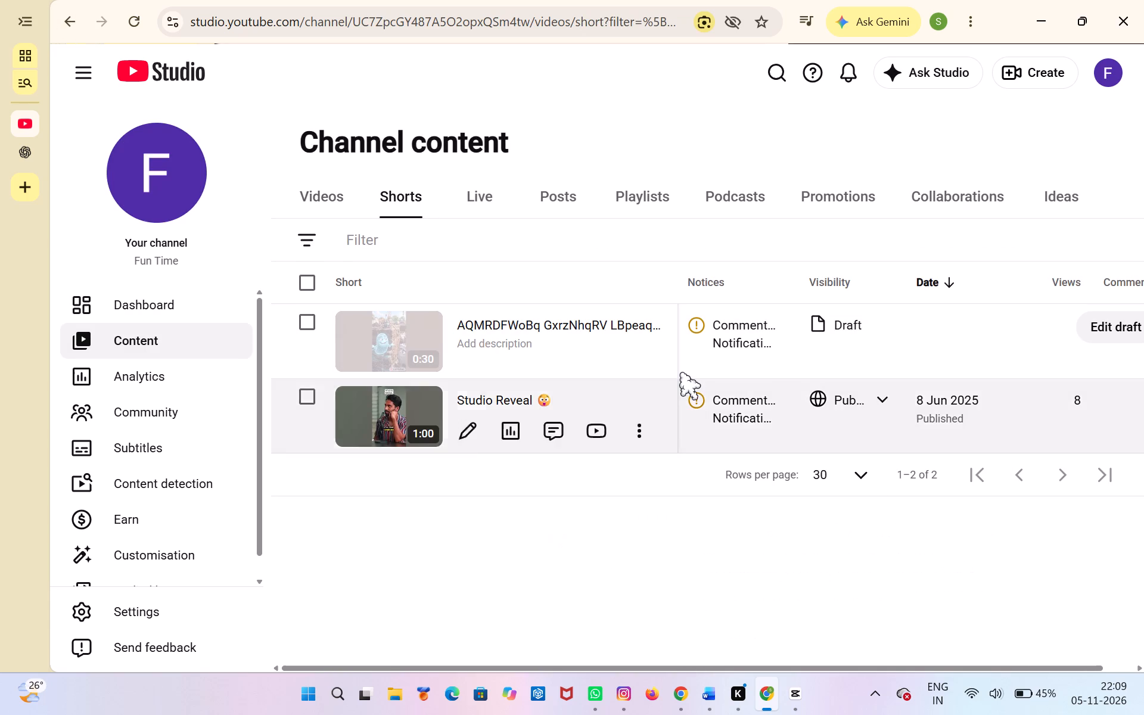
Go back to the YouTube home page, start a new video upload and open the file selection.
{"action": "left_click", "coordinate": [76, 17]}
{"action": "left_click", "coordinate": [75, 17]}
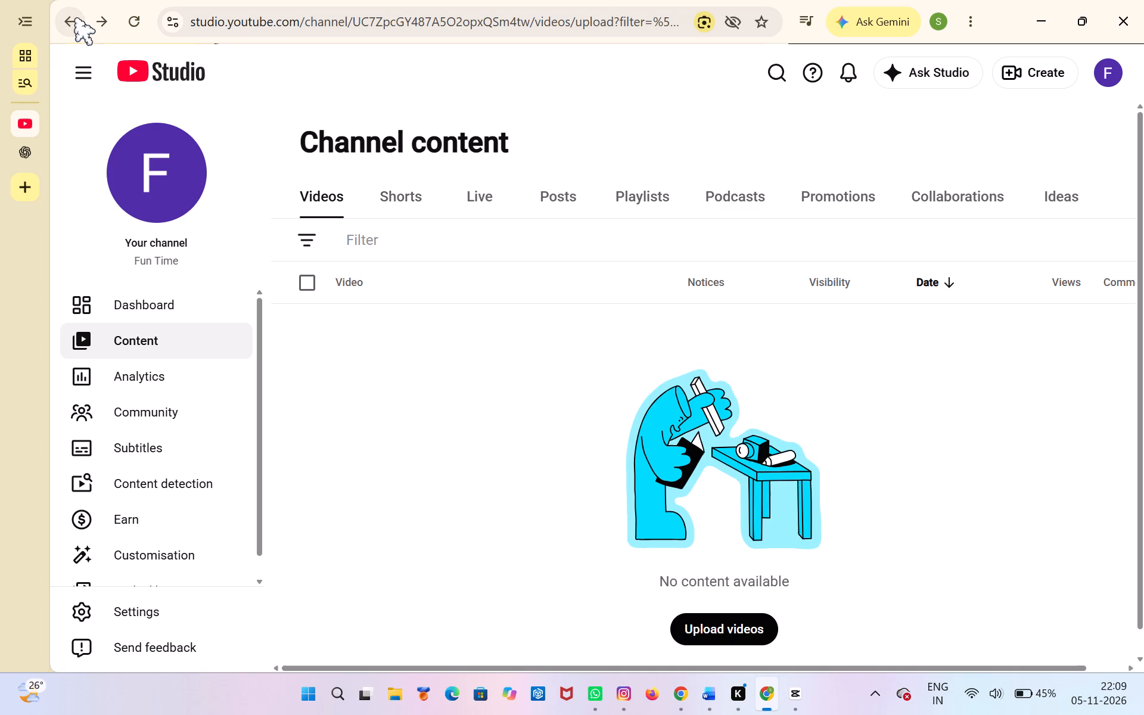
{"action": "left_click", "coordinate": [76, 19]}
{"action": "left_click", "coordinate": [76, 20]}
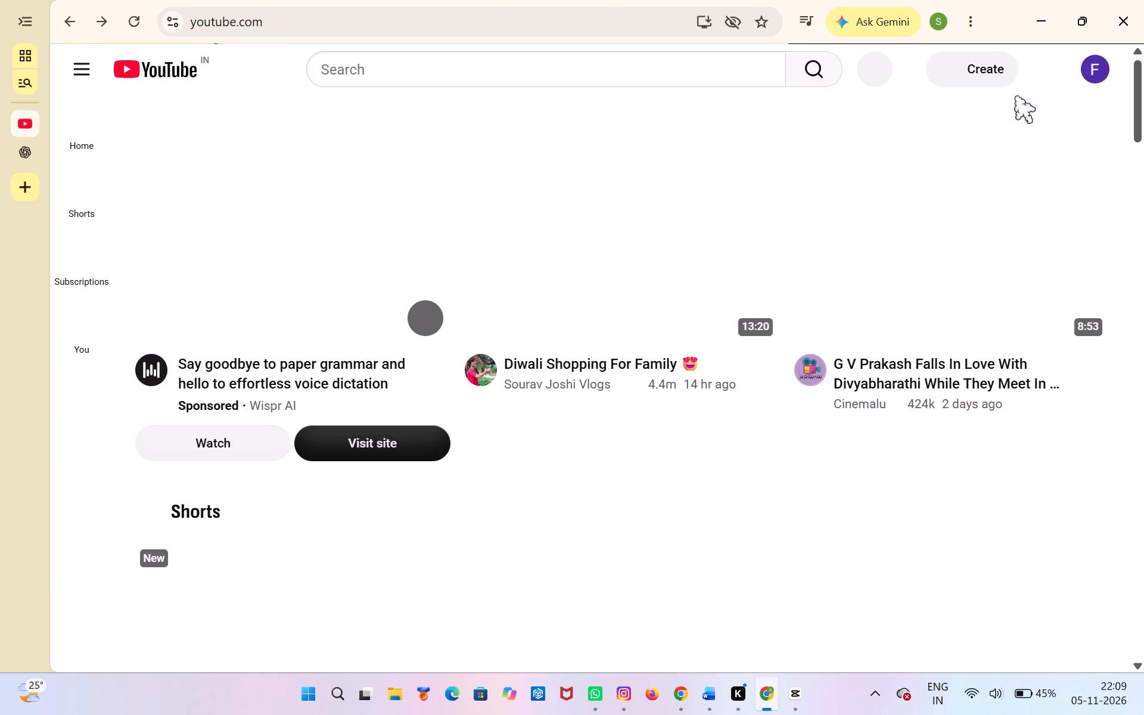
{"action": "left_click", "coordinate": [973, 66]}
{"action": "left_click", "coordinate": [976, 120]}
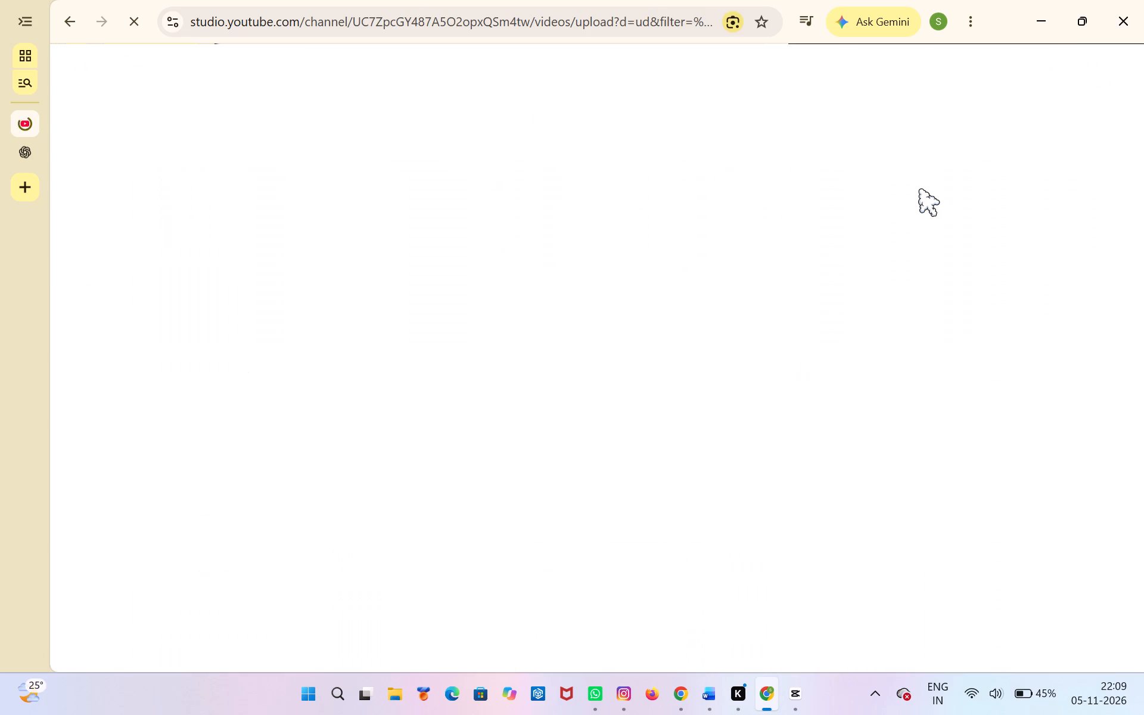
{"action": "left_click", "coordinate": [585, 462]}
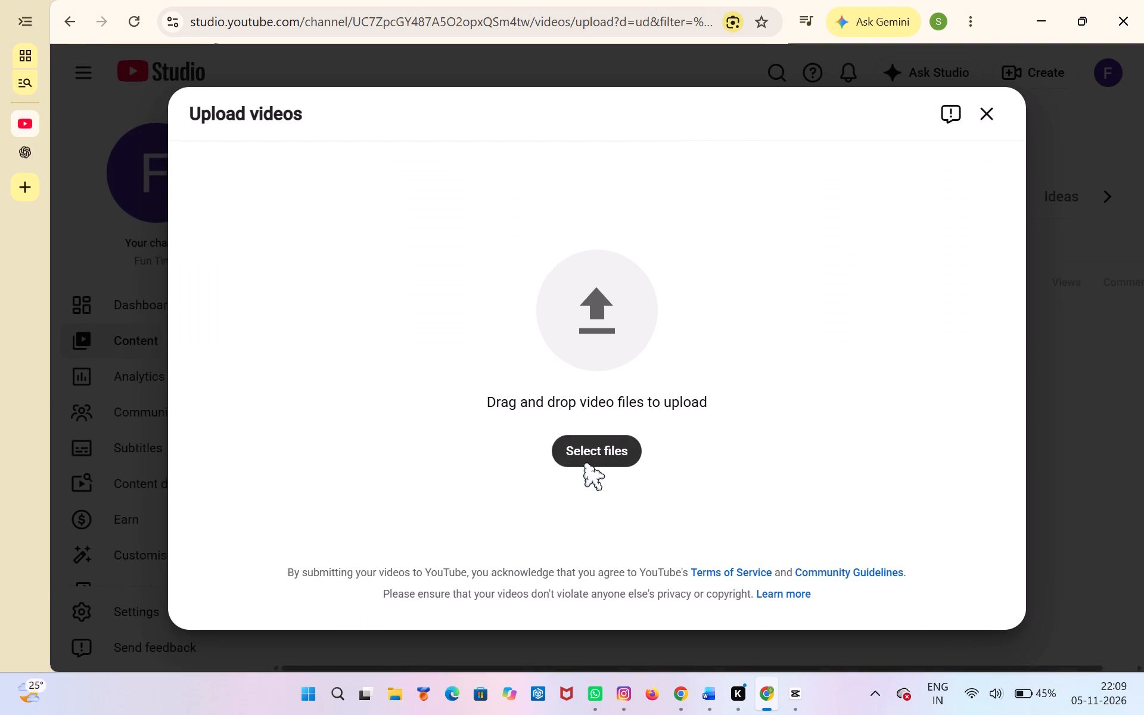
Look through the Downloads folder and the sidebar locations for the exported video.
{"action": "scroll", "coordinate": [223, 158], "scroll_direction": "up", "scroll_amount": 4}
{"action": "scroll", "coordinate": [221, 164], "scroll_direction": "down", "scroll_amount": 1}
{"action": "scroll", "coordinate": [220, 175], "scroll_direction": "up", "scroll_amount": 4}
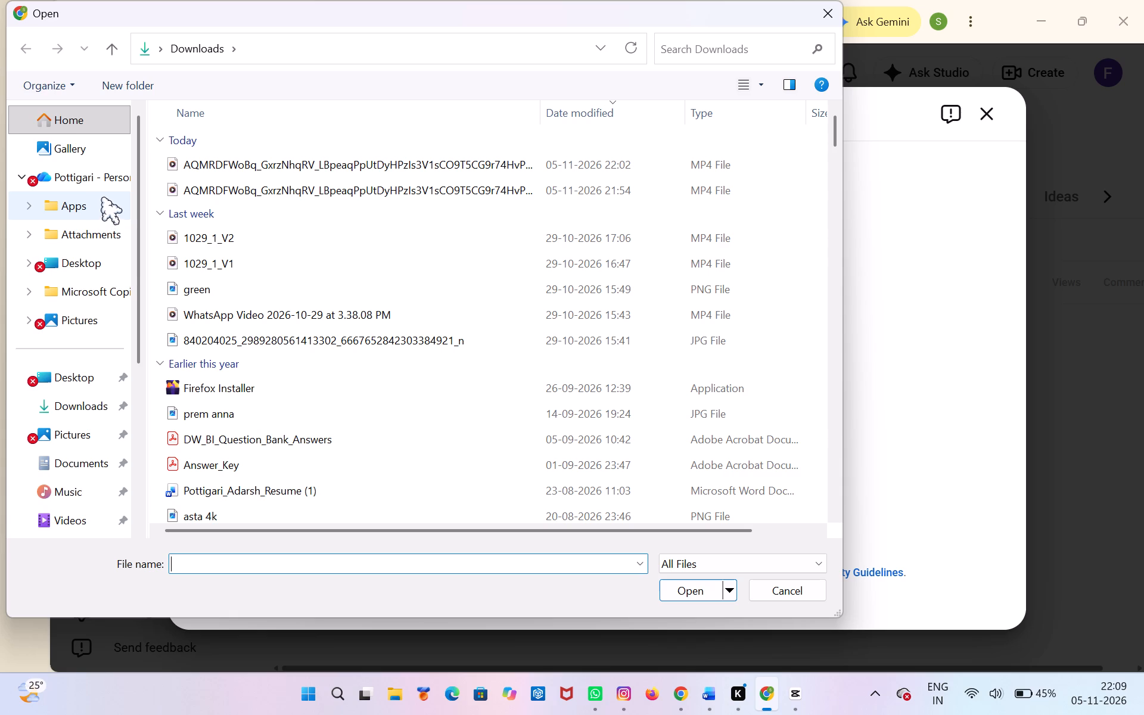
{"action": "scroll", "coordinate": [103, 196], "scroll_direction": "down", "scroll_amount": 7}
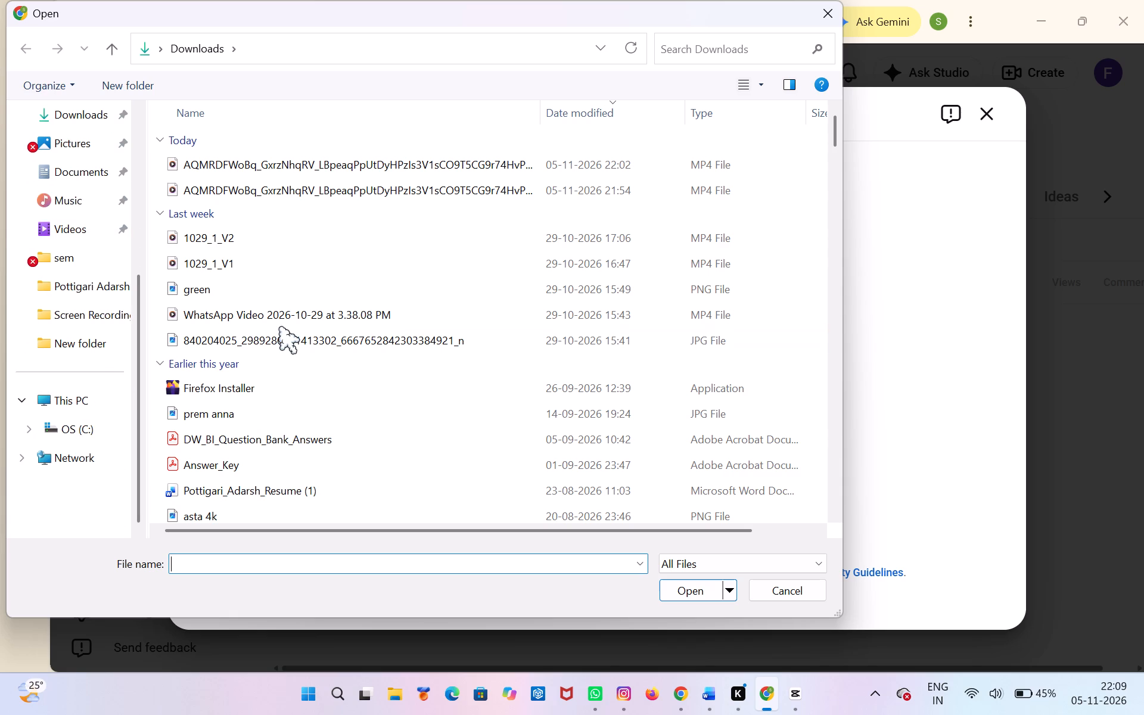
{"action": "scroll", "coordinate": [381, 344], "scroll_direction": "up", "scroll_amount": 4}
{"action": "scroll", "coordinate": [518, 281], "scroll_direction": "up", "scroll_amount": 8}
{"action": "scroll", "coordinate": [265, 192], "scroll_direction": "up", "scroll_amount": 3}
{"action": "left_click", "coordinate": [904, 172]}
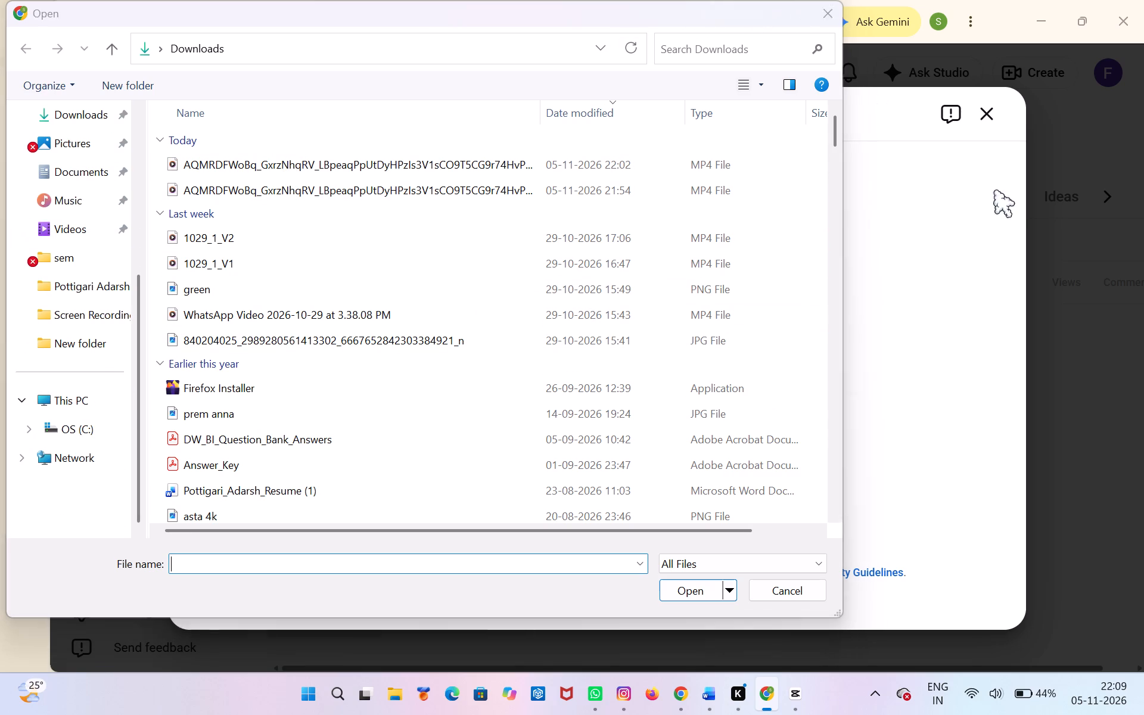
Look through the OS (C:) drive, Downloads and Home locations for the exported video.
{"action": "double_click", "coordinate": [94, 425]}
{"action": "scroll", "coordinate": [543, 287], "scroll_direction": "down", "scroll_amount": 8}
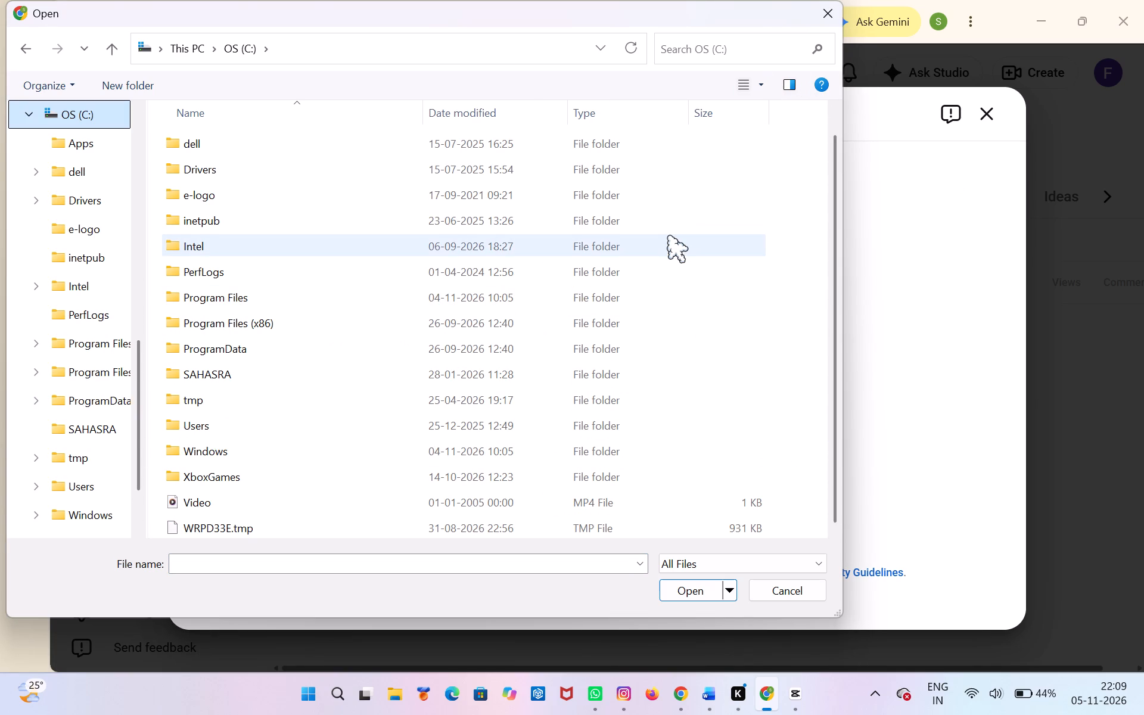
{"action": "scroll", "coordinate": [668, 235], "scroll_direction": "up", "scroll_amount": 4}
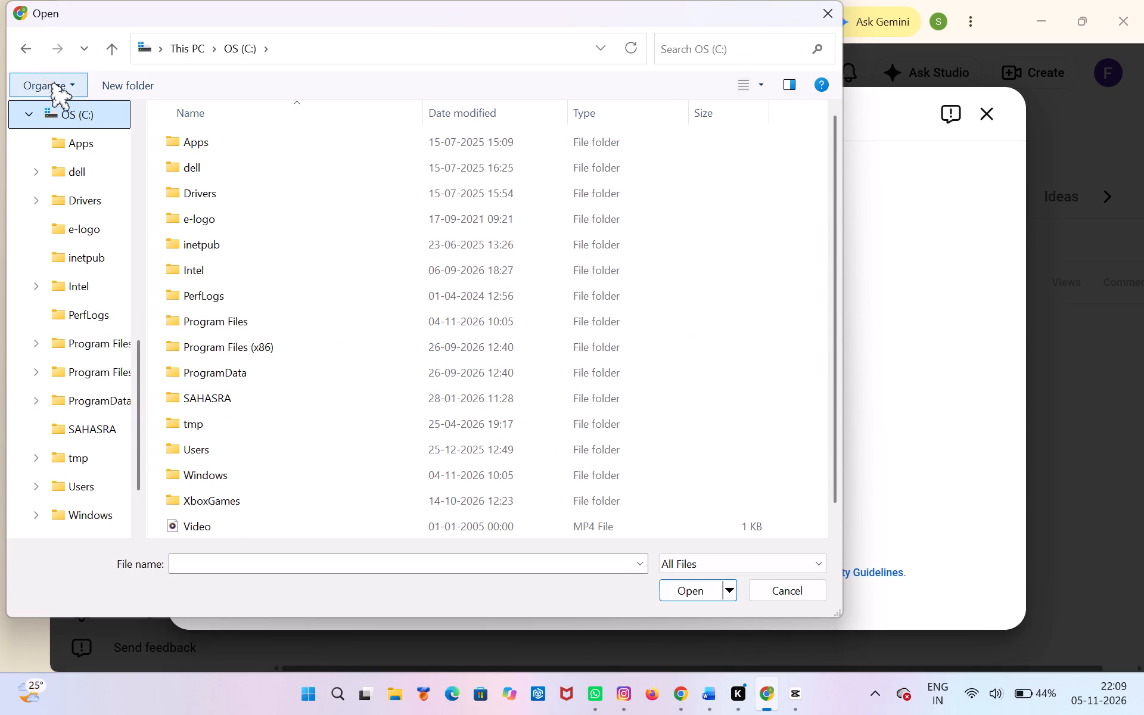
{"action": "left_click", "coordinate": [29, 50]}
{"action": "scroll", "coordinate": [248, 239], "scroll_direction": "up", "scroll_amount": 5}
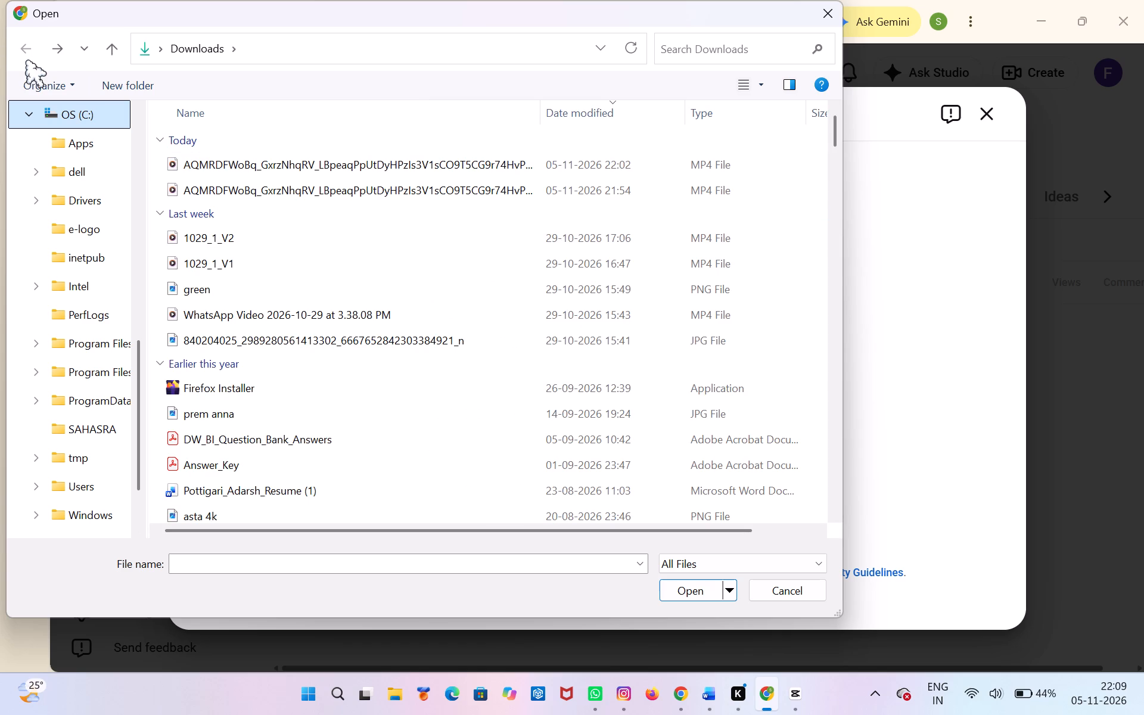
{"action": "left_click", "coordinate": [27, 60]}
{"action": "scroll", "coordinate": [156, 232], "scroll_direction": "up", "scroll_amount": 4}
{"action": "scroll", "coordinate": [91, 225], "scroll_direction": "up", "scroll_amount": 11}
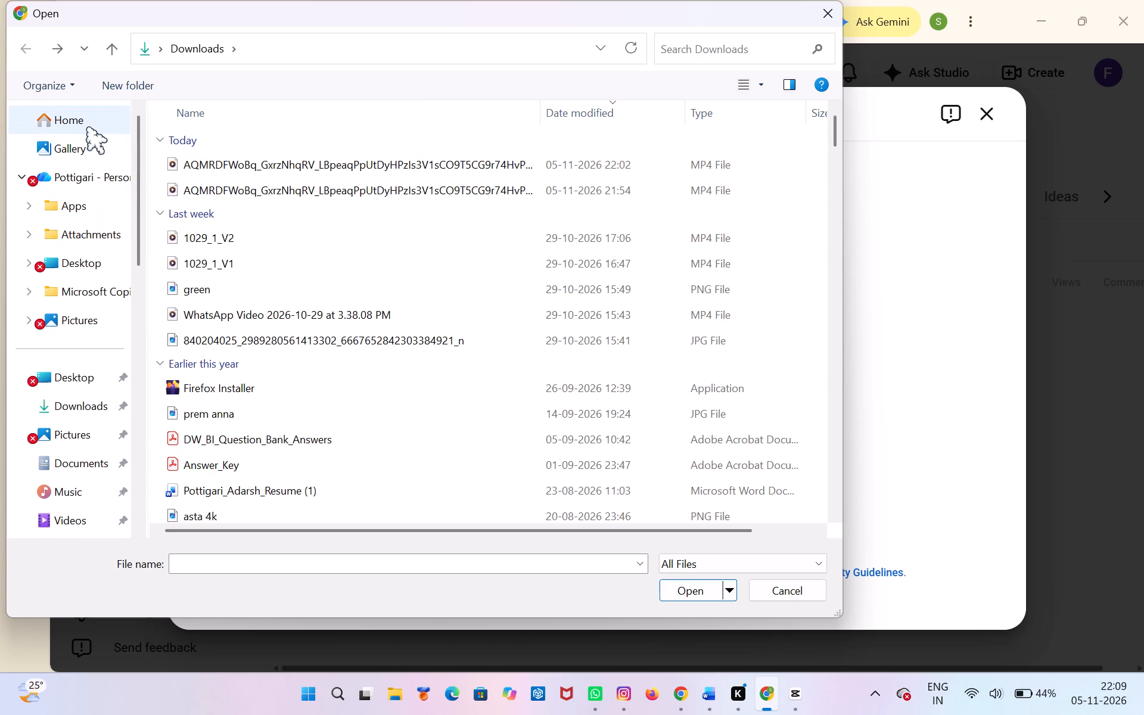
{"action": "left_click", "coordinate": [85, 121]}
{"action": "scroll", "coordinate": [250, 310], "scroll_direction": "down", "scroll_amount": 1}
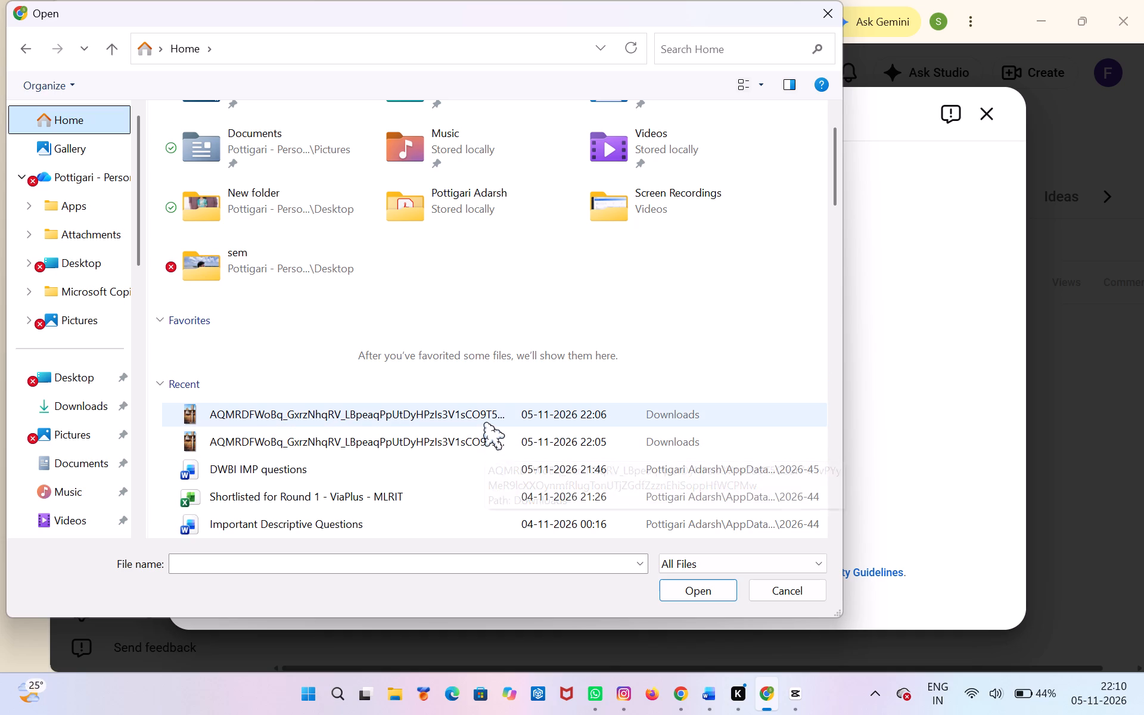
Look through the personal user folder under Users and its Downloads folder for the exported video.
{"action": "scroll", "coordinate": [484, 419], "scroll_direction": "up", "scroll_amount": 3}
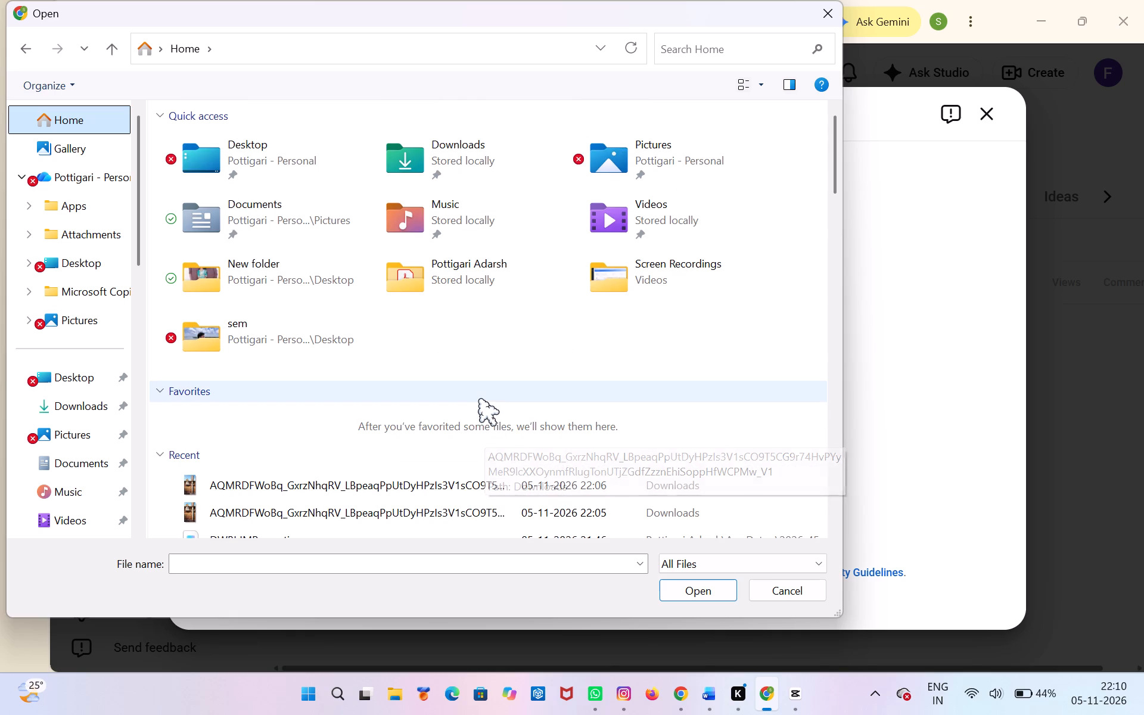
{"action": "scroll", "coordinate": [479, 398], "scroll_direction": "up", "scroll_amount": 1}
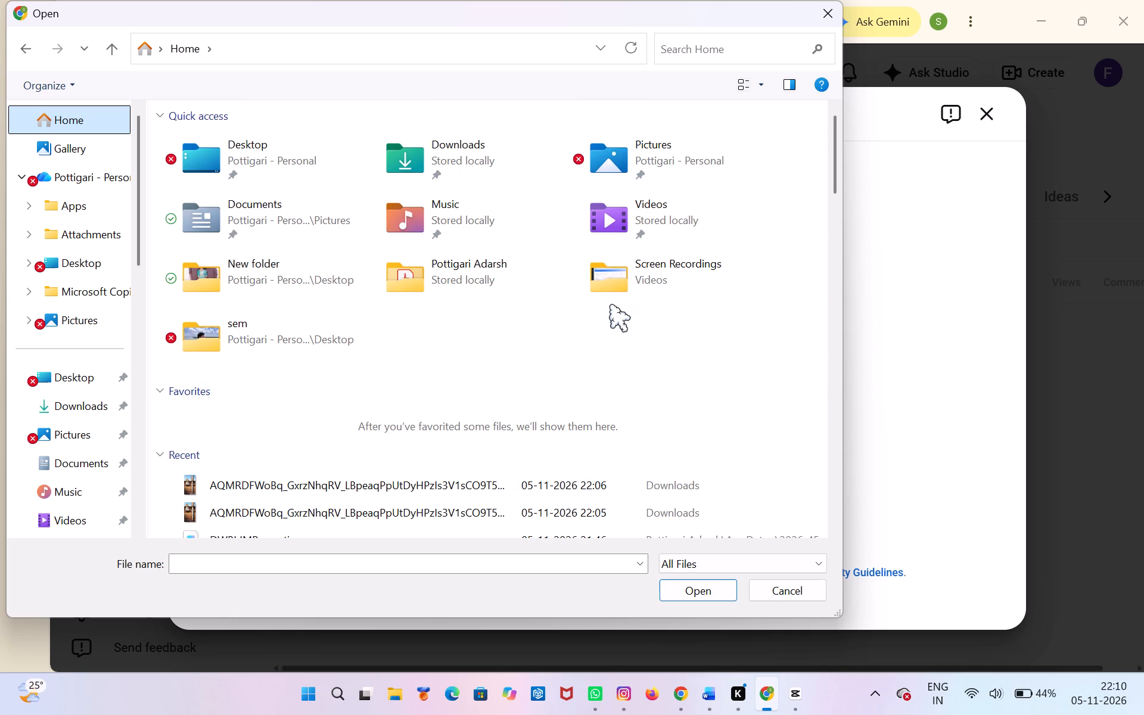
{"action": "double_click", "coordinate": [540, 291]}
{"action": "scroll", "coordinate": [540, 297], "scroll_direction": "down", "scroll_amount": 12}
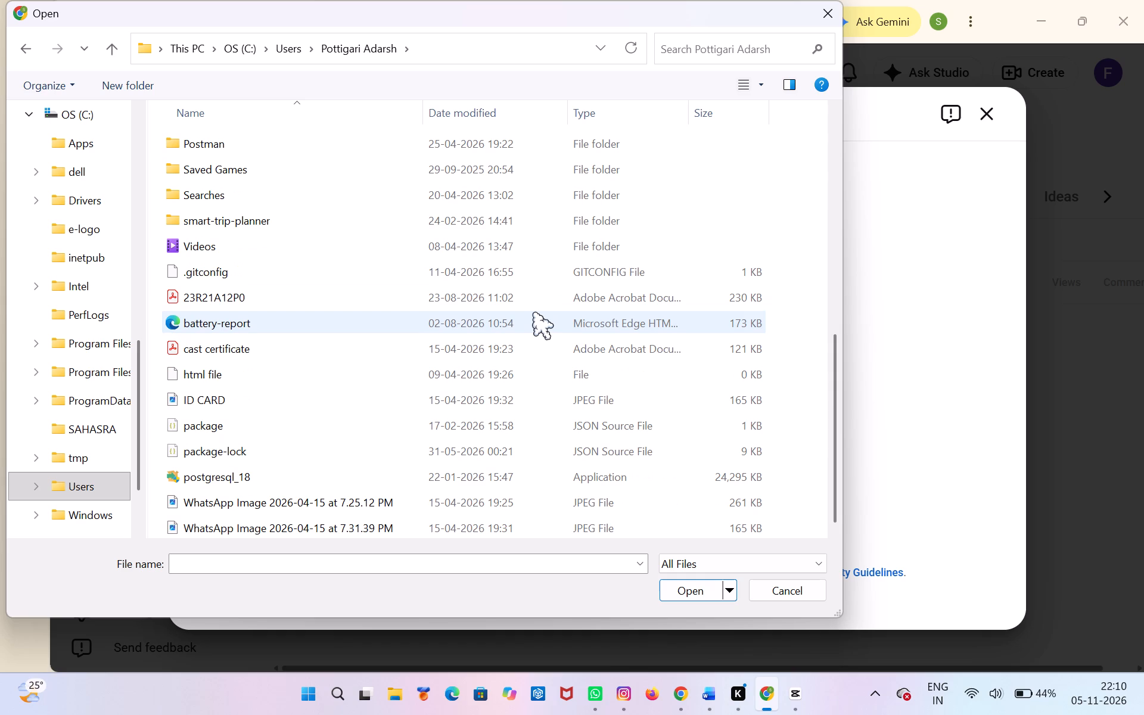
{"action": "scroll", "coordinate": [533, 312], "scroll_direction": "down", "scroll_amount": 1}
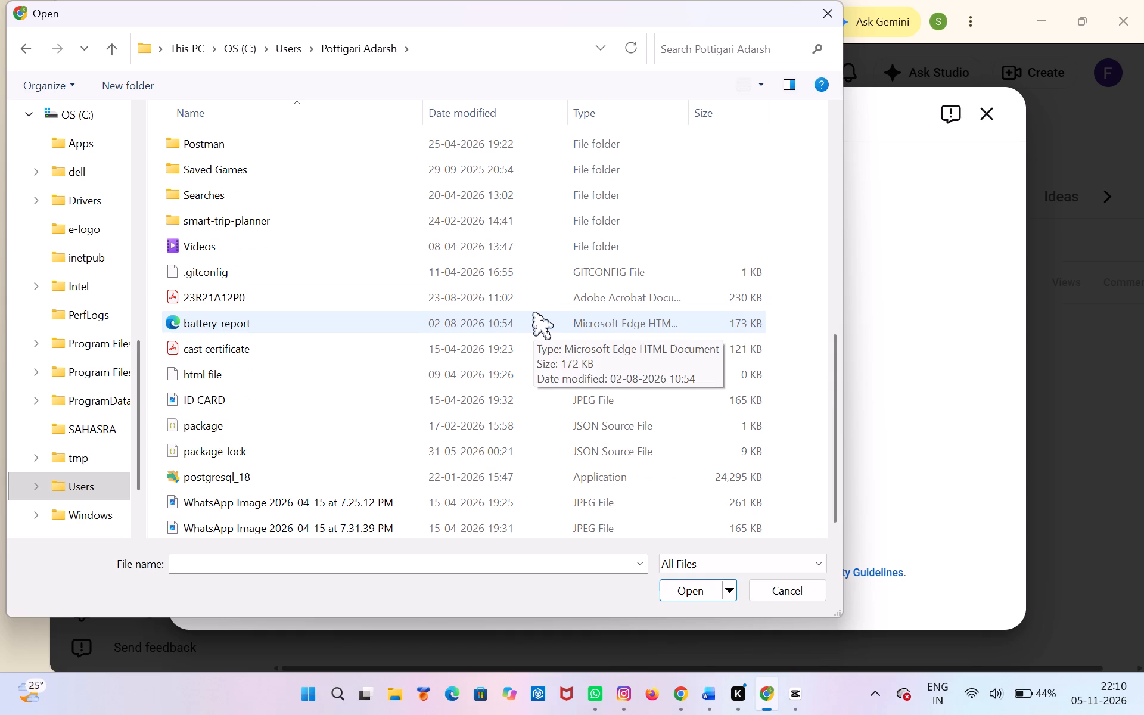
{"action": "scroll", "coordinate": [533, 310], "scroll_direction": "up", "scroll_amount": 2}
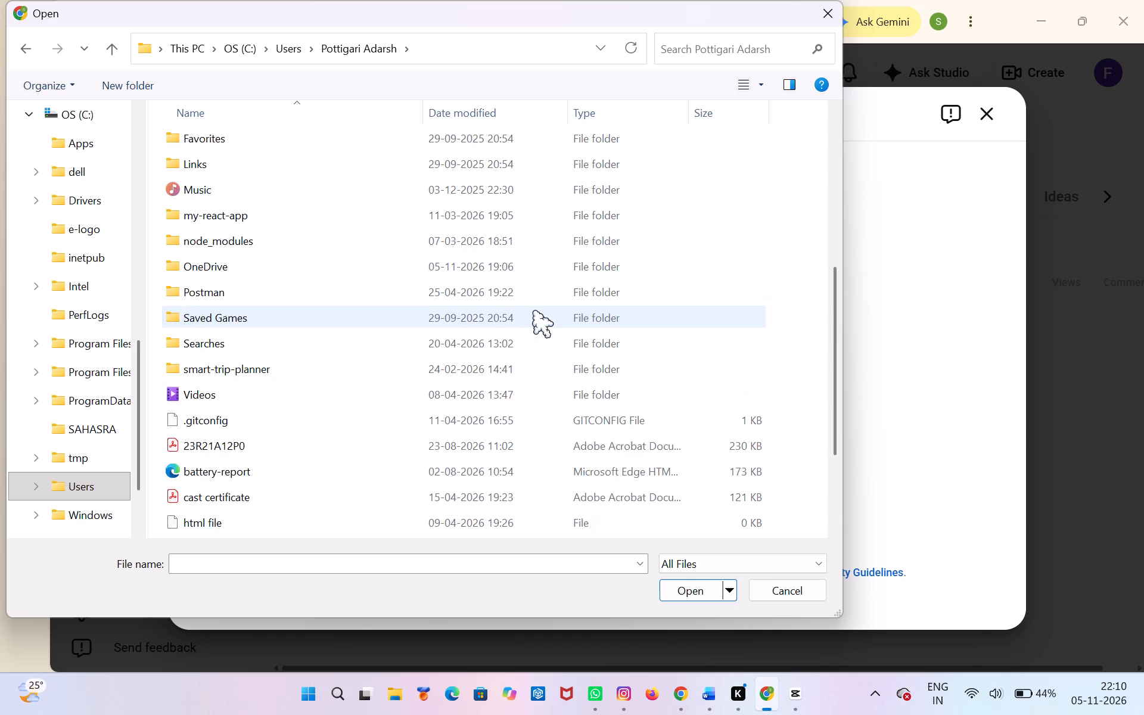
{"action": "scroll", "coordinate": [533, 310], "scroll_direction": "up", "scroll_amount": 2}
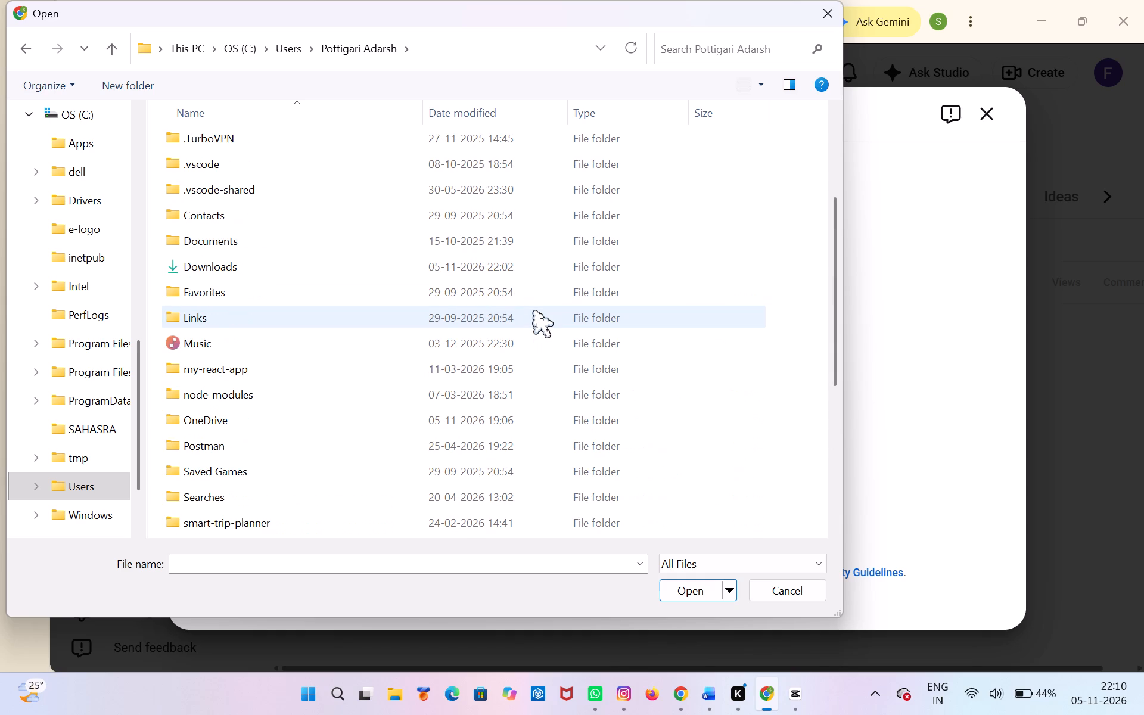
{"action": "scroll", "coordinate": [533, 310], "scroll_direction": "up", "scroll_amount": 1}
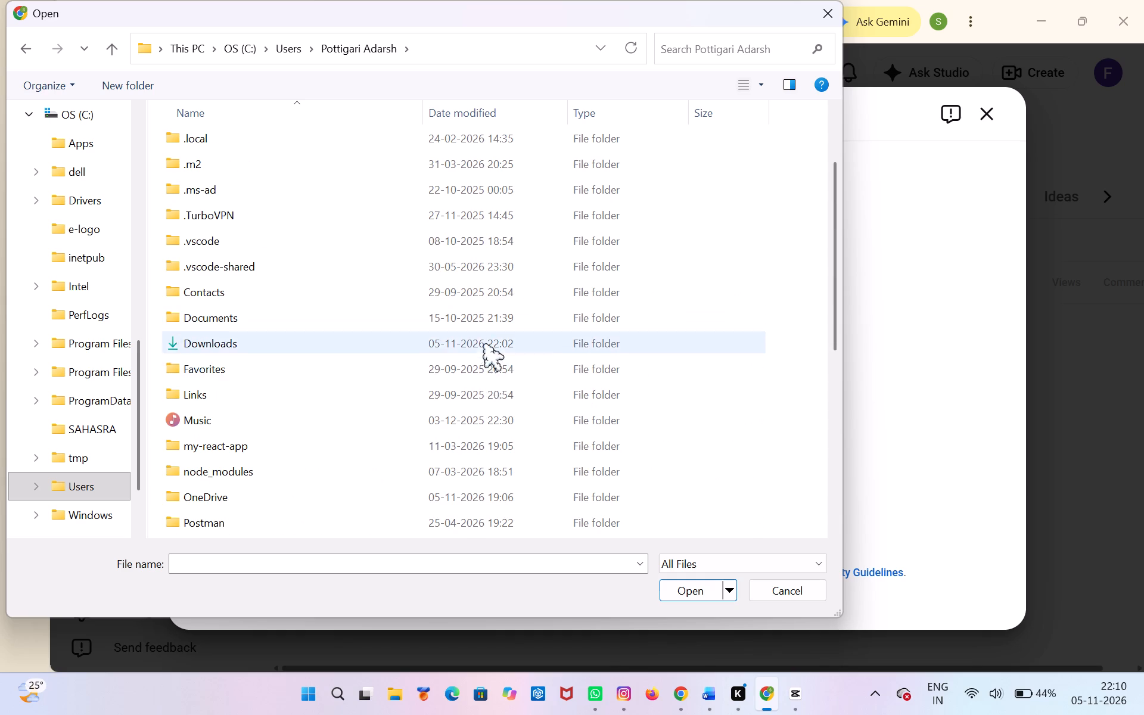
{"action": "left_click", "coordinate": [484, 334]}
{"action": "left_click", "coordinate": [487, 331]}
{"action": "double_click", "coordinate": [260, 336]}
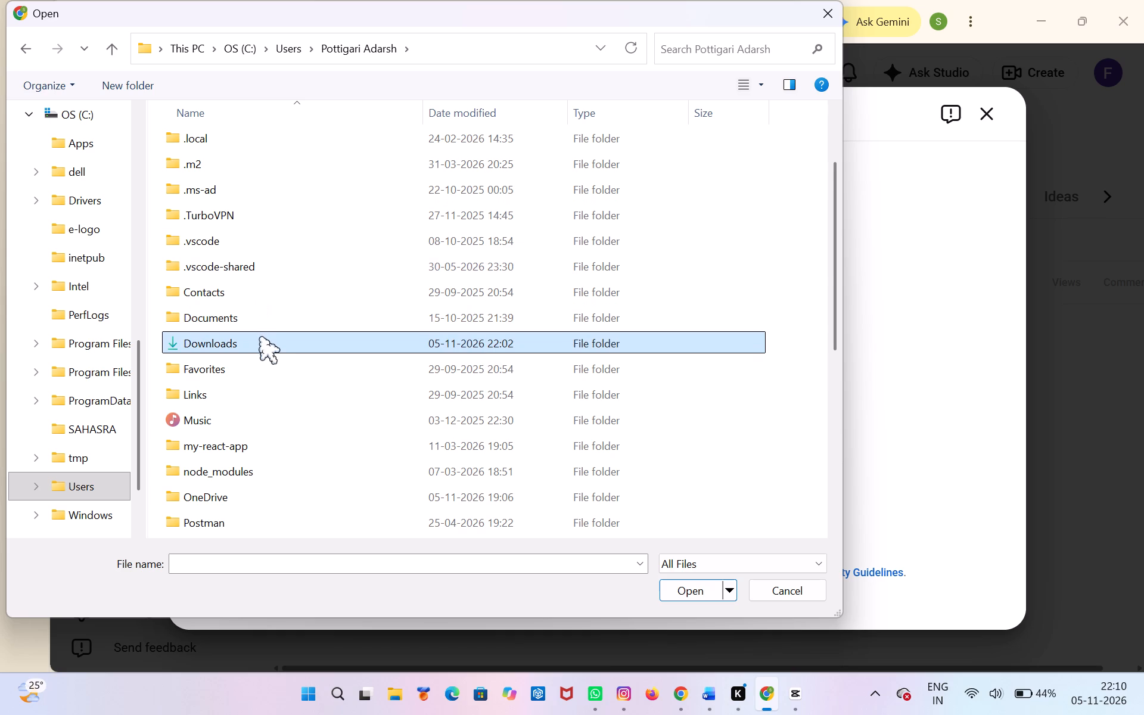
{"action": "scroll", "coordinate": [264, 229], "scroll_direction": "up", "scroll_amount": 2}
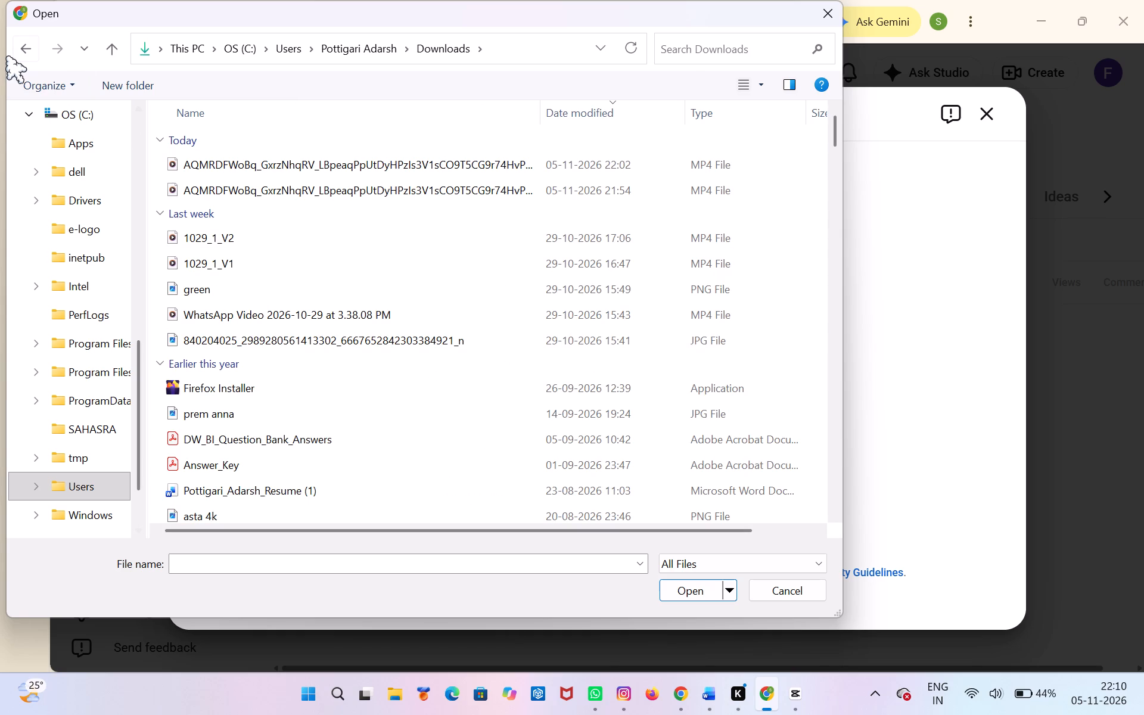
Look through the user profile folder's subfolders and files for the exported video, and go back to Downloads.
{"action": "left_click", "coordinate": [7, 55]}
{"action": "left_click", "coordinate": [7, 50]}
{"action": "left_click", "coordinate": [22, 51]}
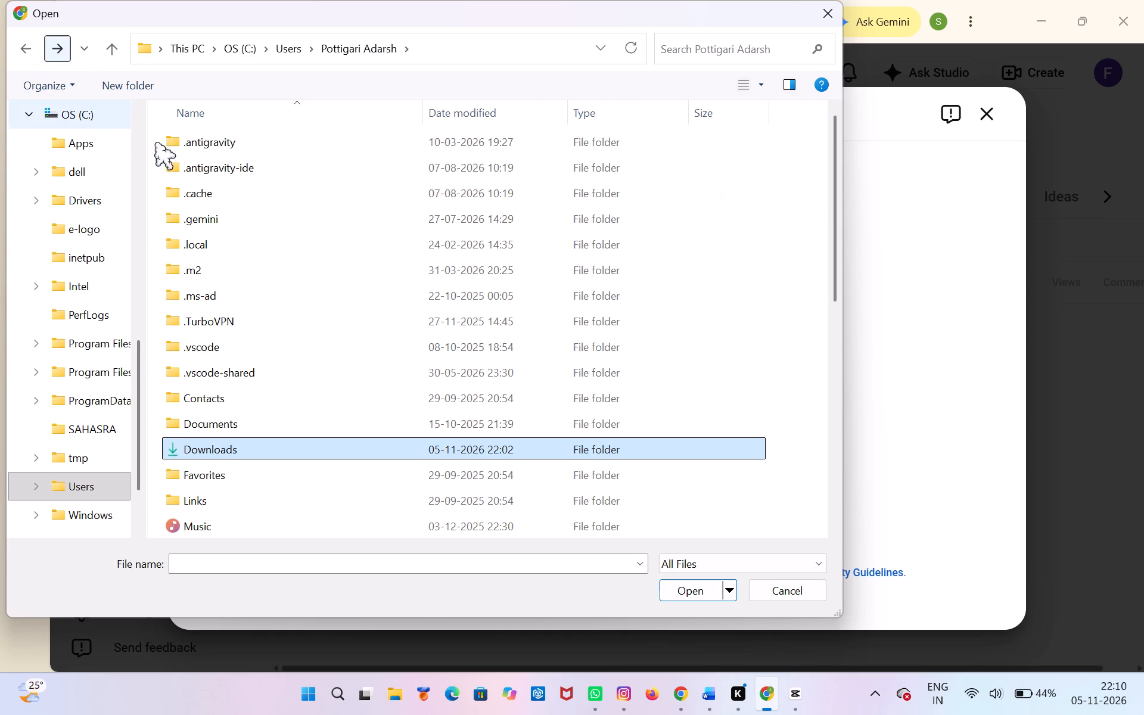
{"action": "scroll", "coordinate": [275, 241], "scroll_direction": "up", "scroll_amount": 3}
{"action": "scroll", "coordinate": [275, 241], "scroll_direction": "down", "scroll_amount": 4}
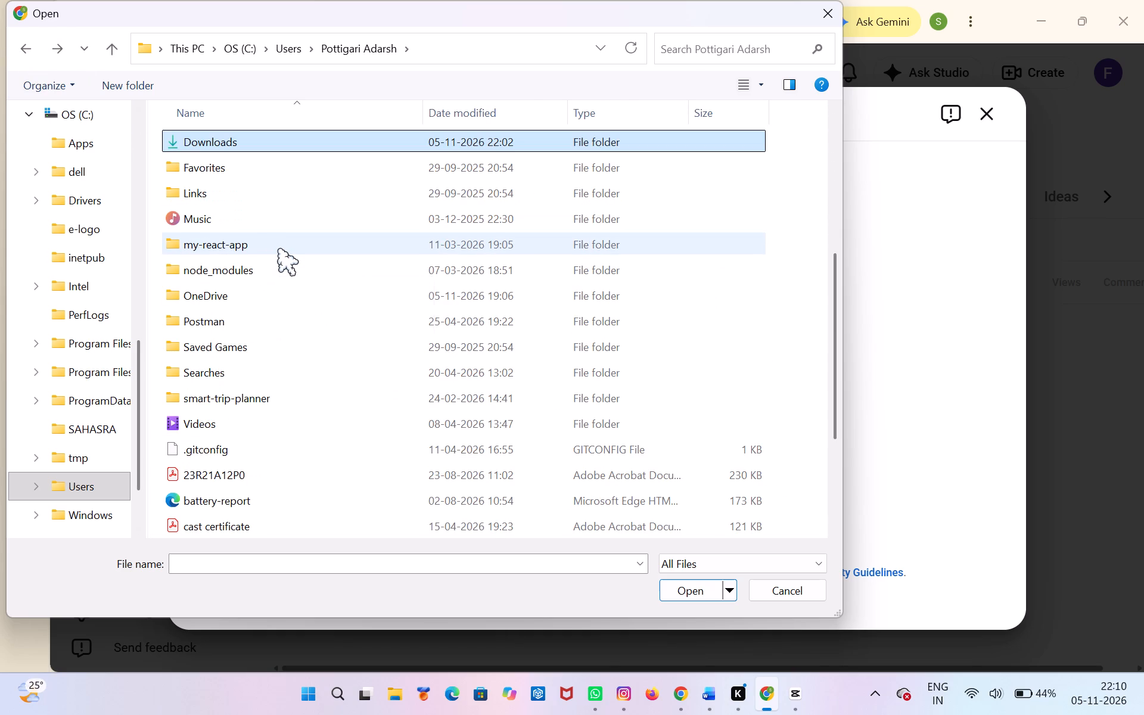
{"action": "scroll", "coordinate": [281, 245], "scroll_direction": "down", "scroll_amount": 4}
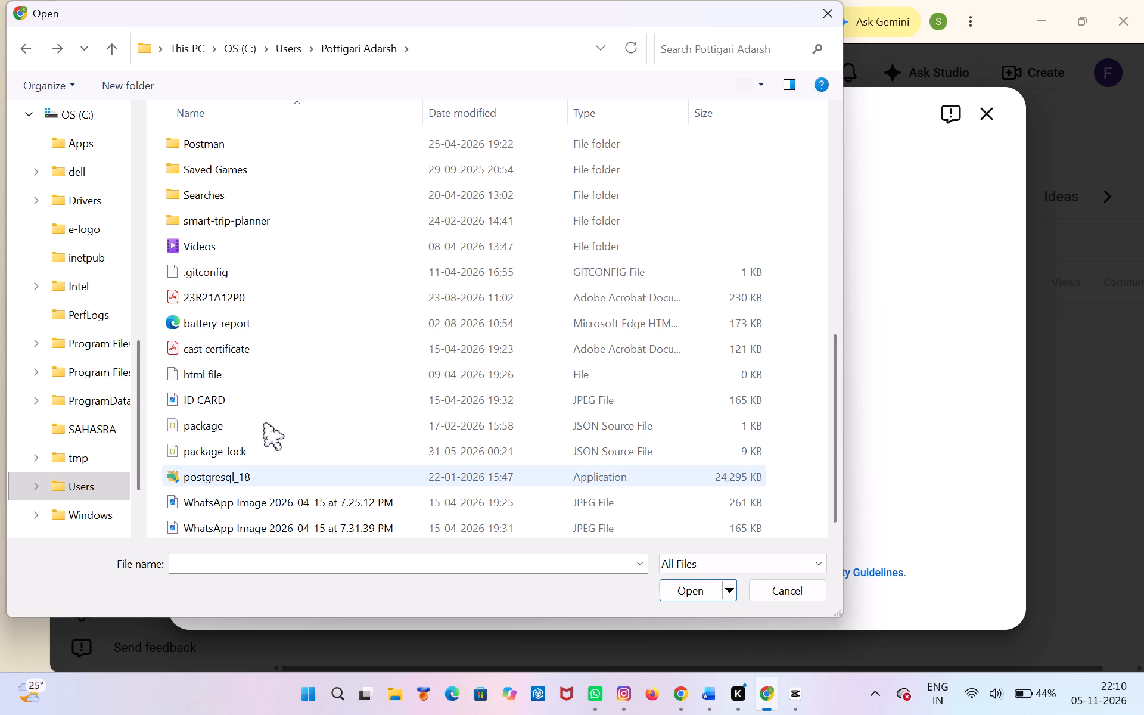
{"action": "double_click", "coordinate": [24, 61]}
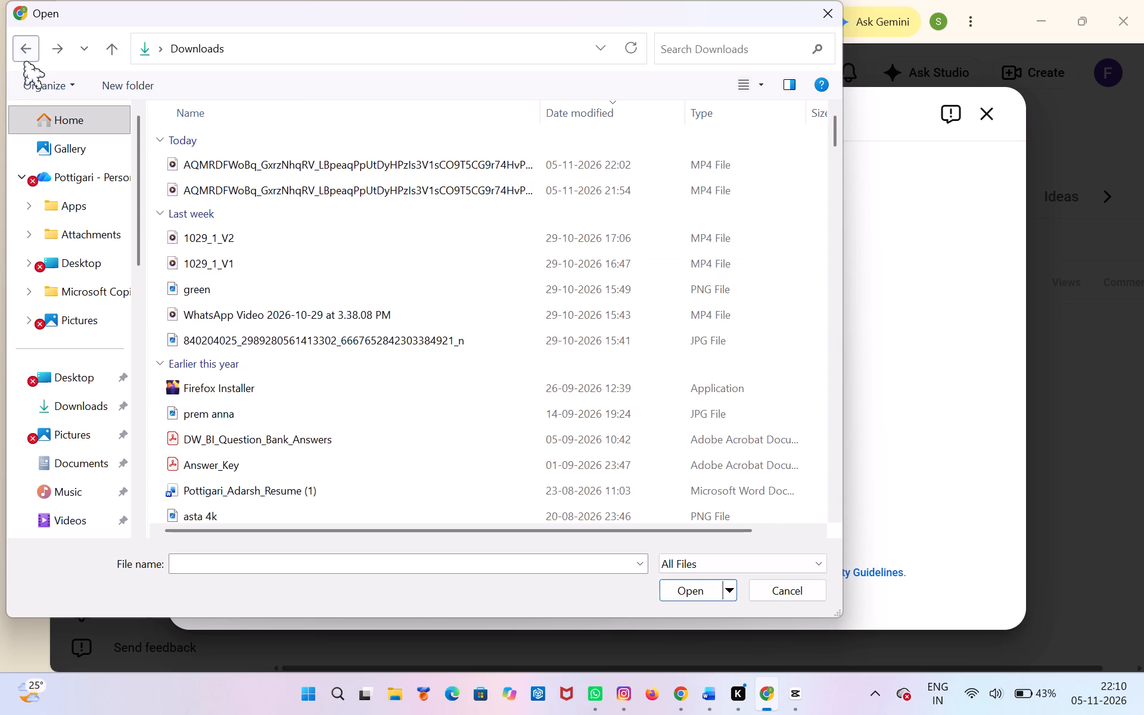
{"action": "triple_click", "coordinate": [229, 169]}
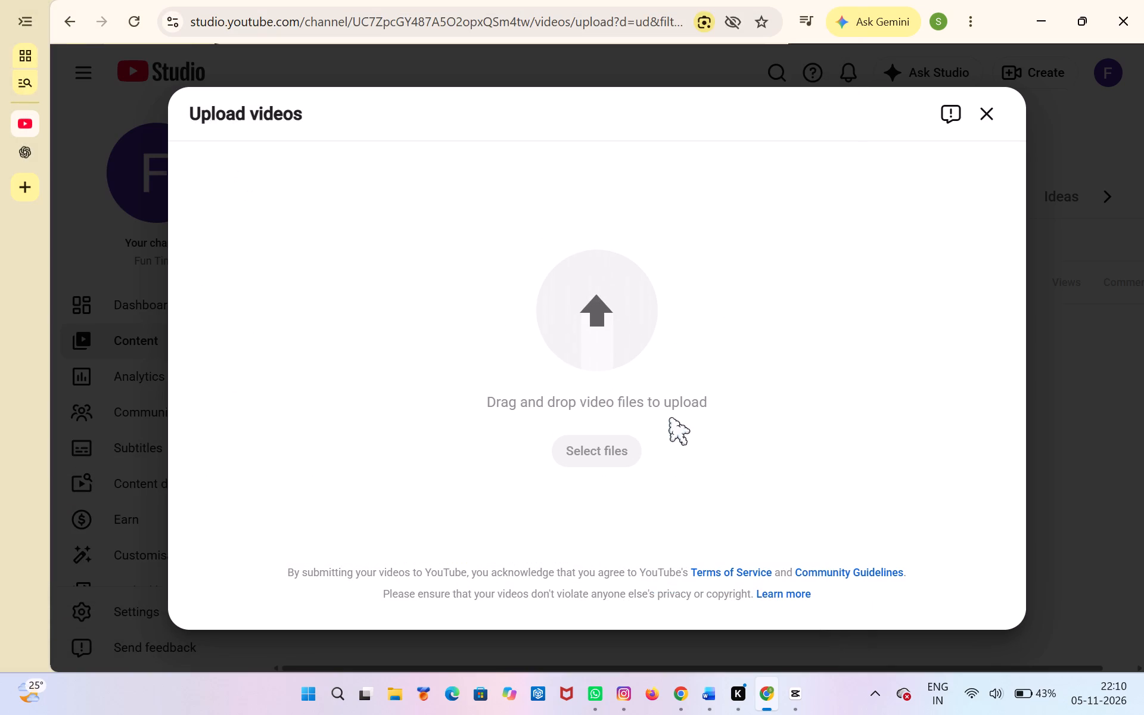
{"action": "scroll", "coordinate": [635, 379], "scroll_direction": "down", "scroll_amount": 5}
{"action": "scroll", "coordinate": [632, 374], "scroll_direction": "up", "scroll_amount": 1}
{"action": "left_click", "coordinate": [611, 343]}
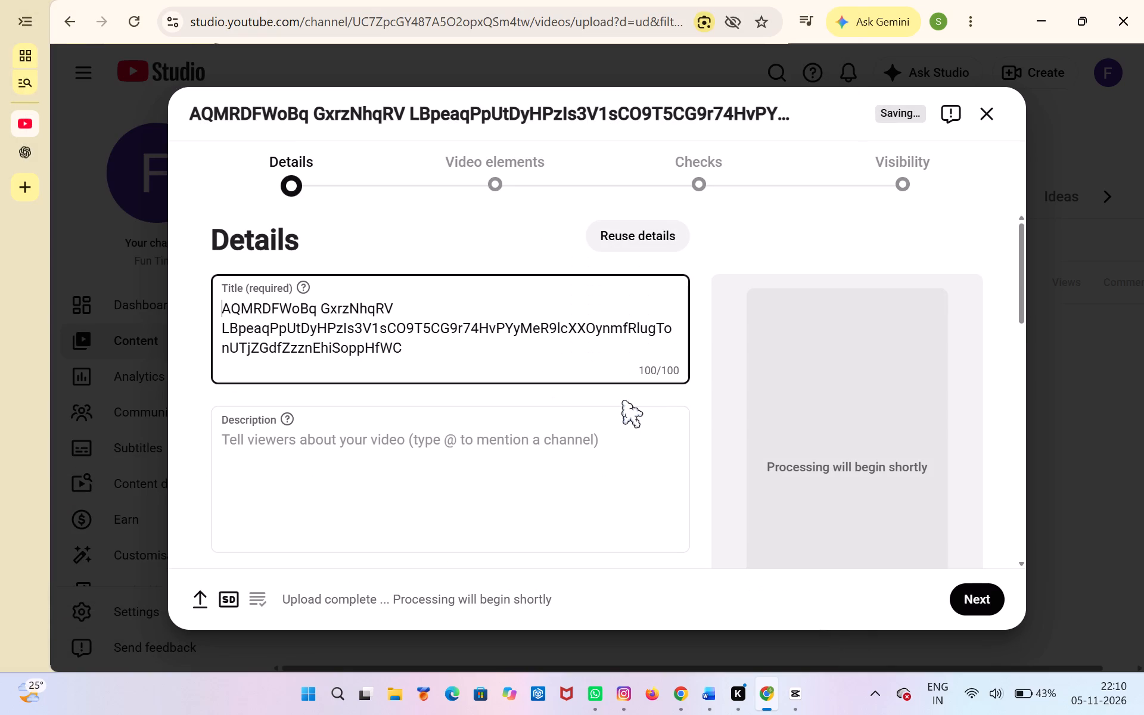
Look through the new upload's description, thumbnail, playlist and audience settings, and close its details.
{"action": "scroll", "coordinate": [782, 379], "scroll_direction": "down", "scroll_amount": 2}
{"action": "right_click", "coordinate": [789, 379]}
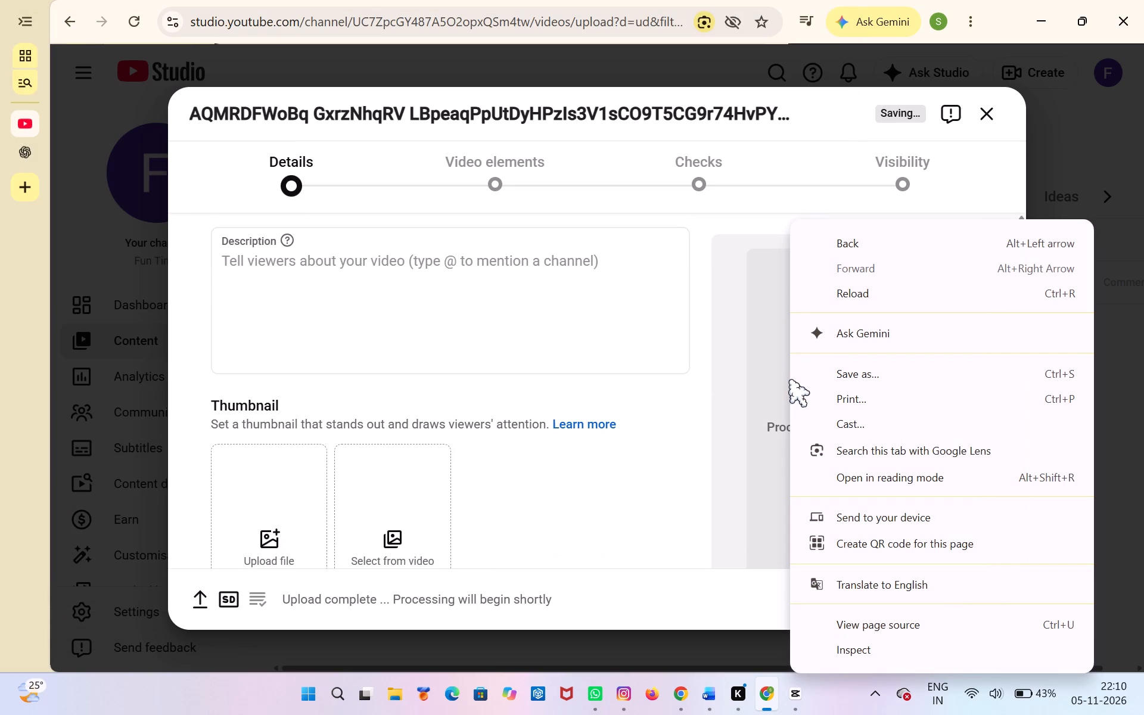
{"action": "left_click", "coordinate": [776, 393]}
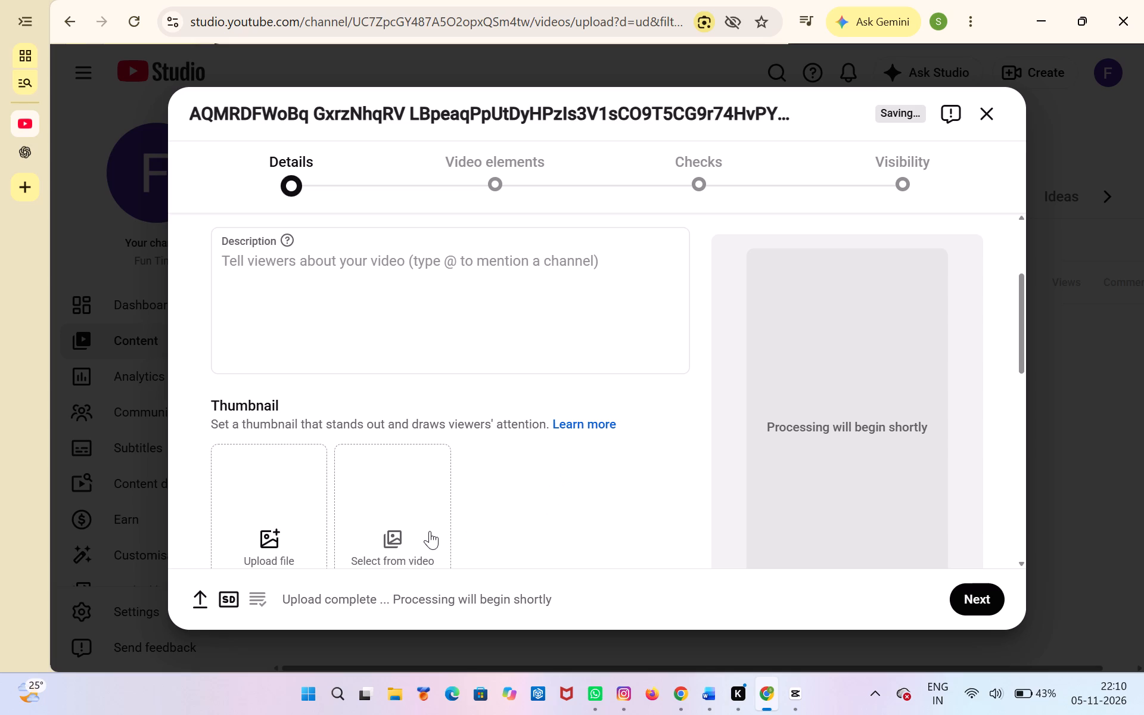
{"action": "scroll", "coordinate": [427, 530], "scroll_direction": "down", "scroll_amount": 4}
{"action": "scroll", "coordinate": [261, 414], "scroll_direction": "down", "scroll_amount": 2}
{"action": "scroll", "coordinate": [306, 352], "scroll_direction": "up", "scroll_amount": 2}
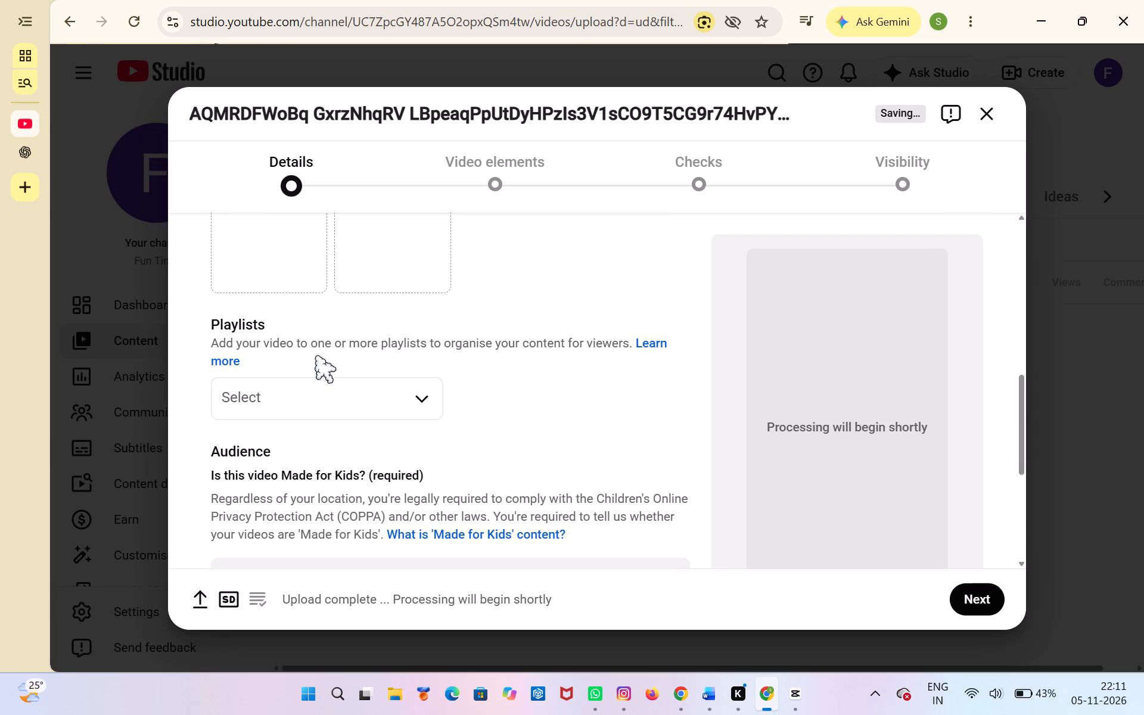
{"action": "left_click", "coordinate": [344, 400]}
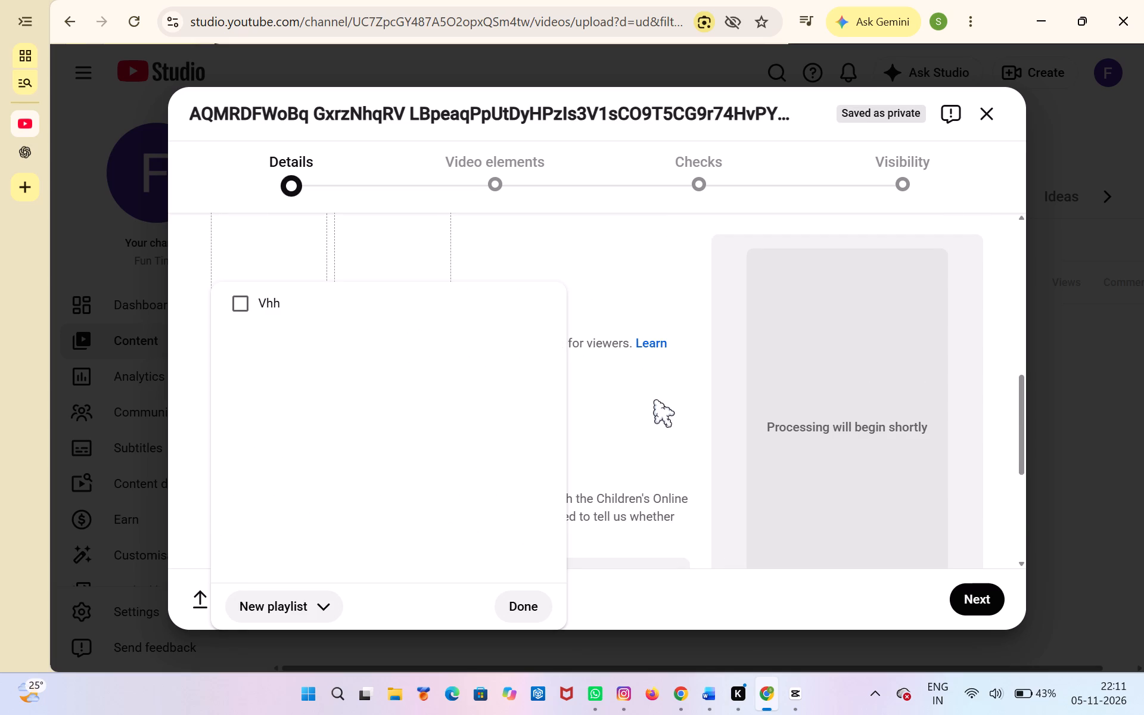
{"action": "left_click", "coordinate": [652, 406]}
{"action": "scroll", "coordinate": [645, 413], "scroll_direction": "down", "scroll_amount": 6}
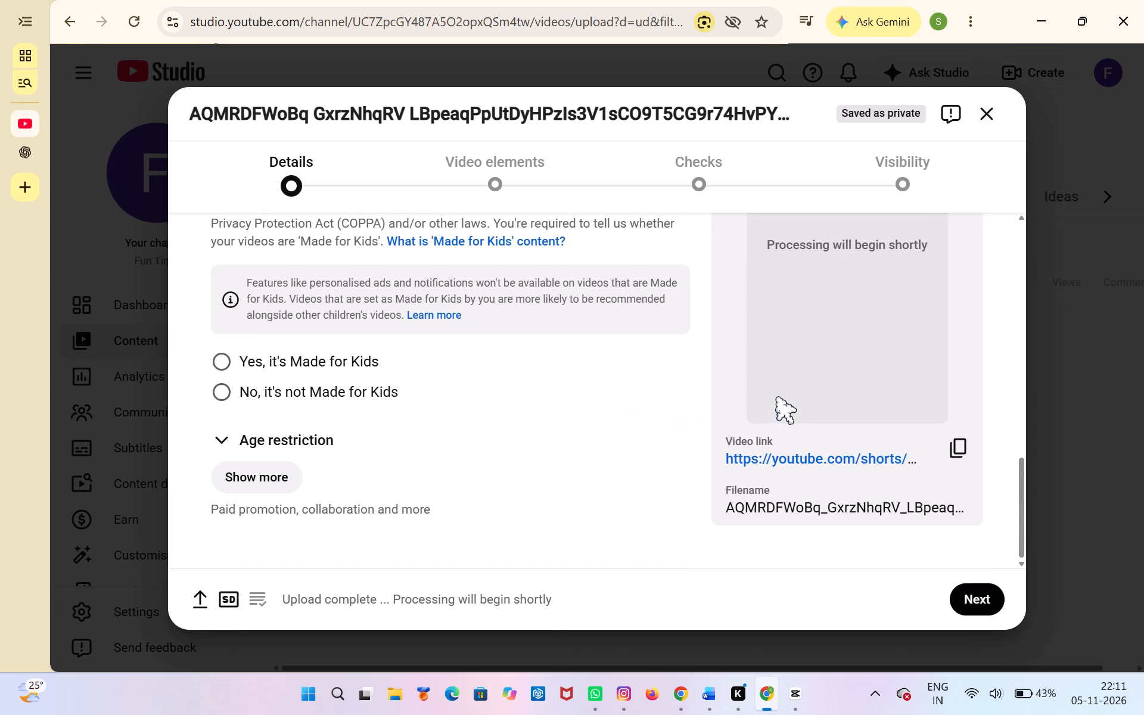
{"action": "left_click", "coordinate": [776, 396]}
{"action": "scroll", "coordinate": [789, 378], "scroll_direction": "up", "scroll_amount": 3}
{"action": "scroll", "coordinate": [790, 375], "scroll_direction": "down", "scroll_amount": 2}
{"action": "scroll", "coordinate": [790, 375], "scroll_direction": "up", "scroll_amount": 6}
{"action": "left_click", "coordinate": [983, 111]}
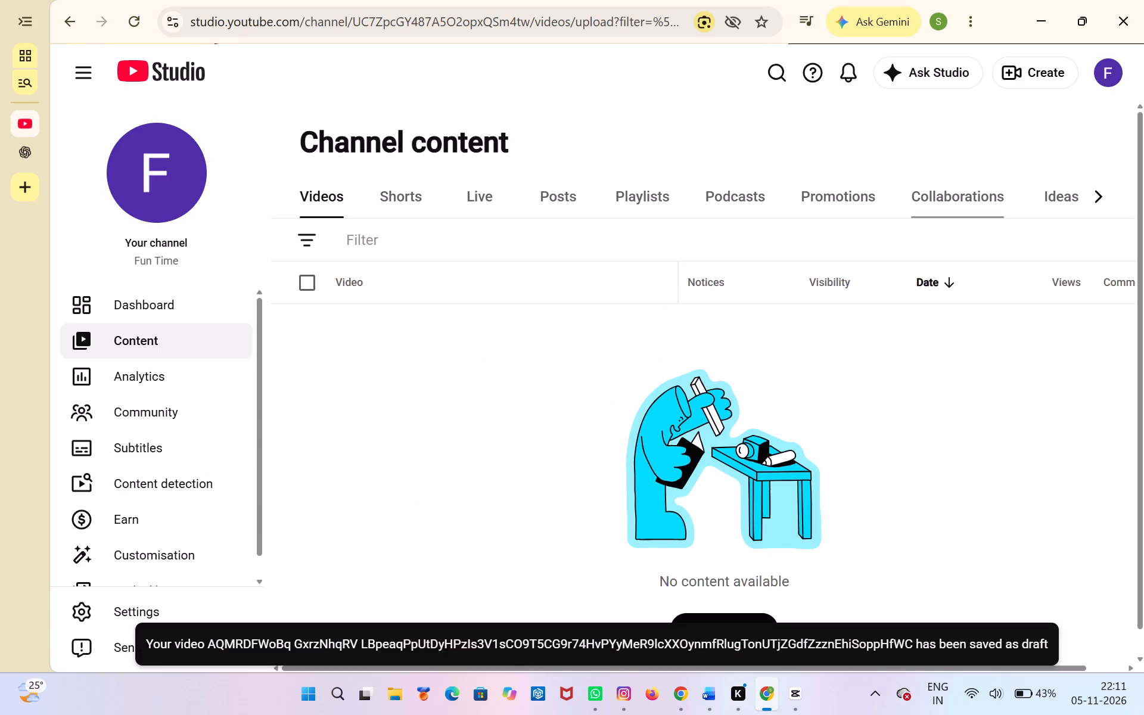
Open the earlier 30-second draft from the channel's Shorts list for editing.
{"action": "left_click", "coordinate": [383, 188]}
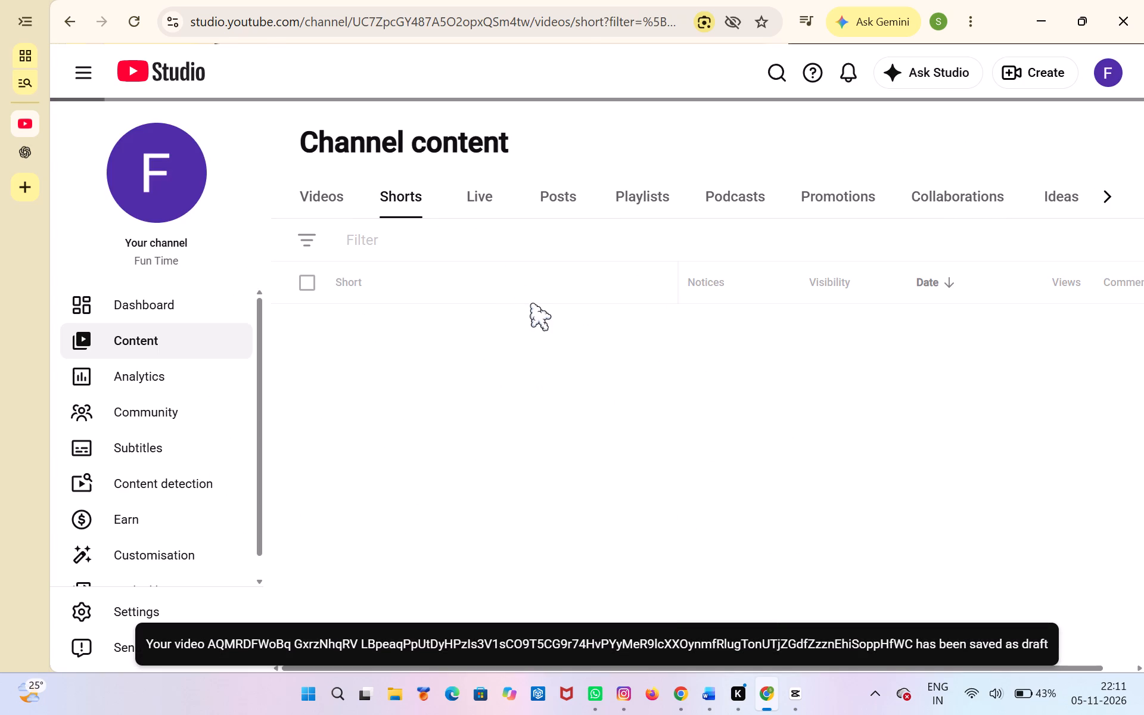
{"action": "scroll", "coordinate": [533, 313], "scroll_direction": "up", "scroll_amount": 2}
{"action": "scroll", "coordinate": [541, 325], "scroll_direction": "down", "scroll_amount": 1}
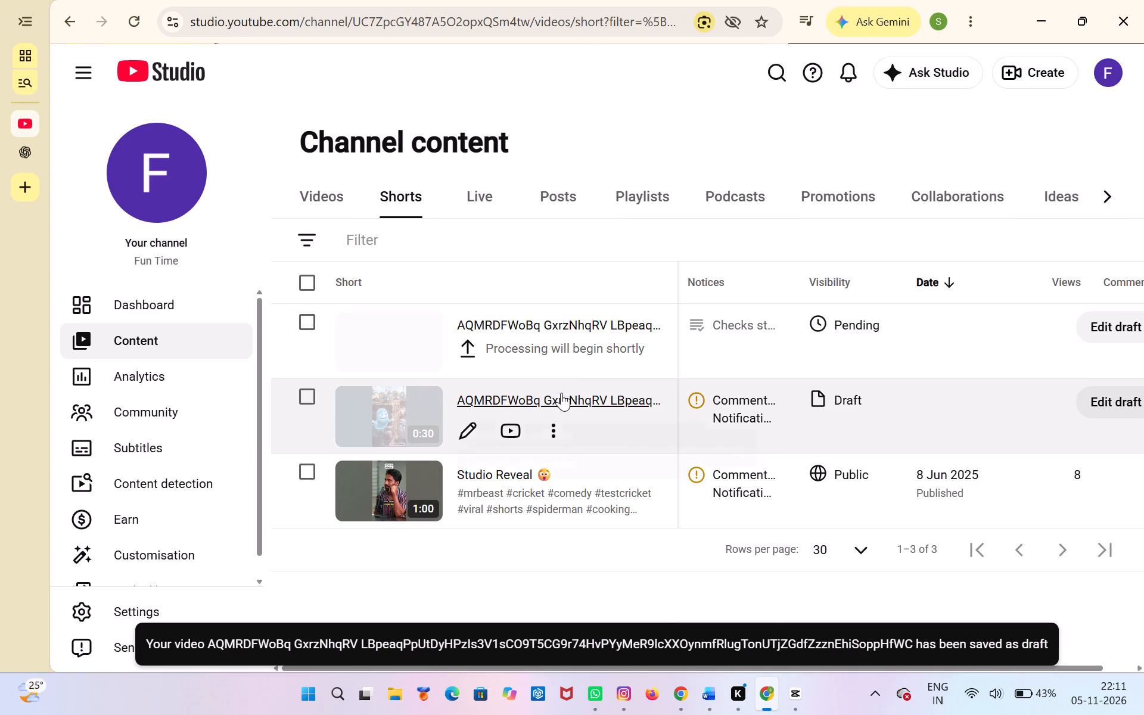
{"action": "left_click", "coordinate": [1125, 402]}
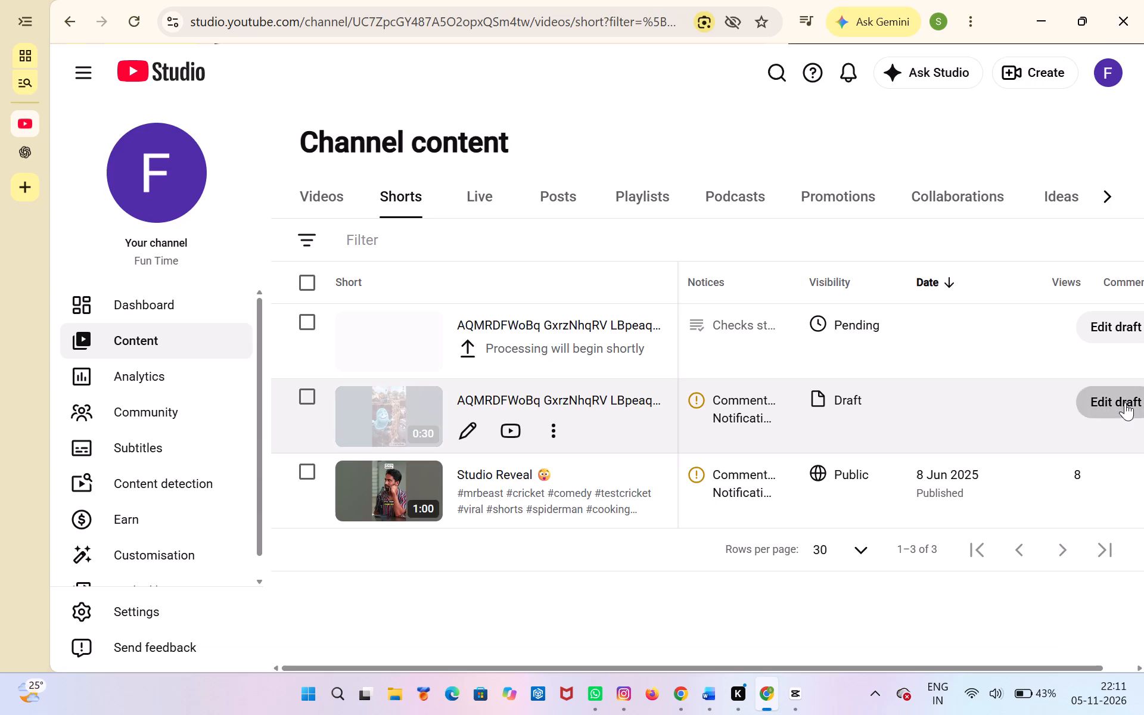
Play a few seconds of the draft's video preview, pause it and look through its thumbnail, playlist and audience details.
{"action": "scroll", "coordinate": [920, 358], "scroll_direction": "down", "scroll_amount": 4}
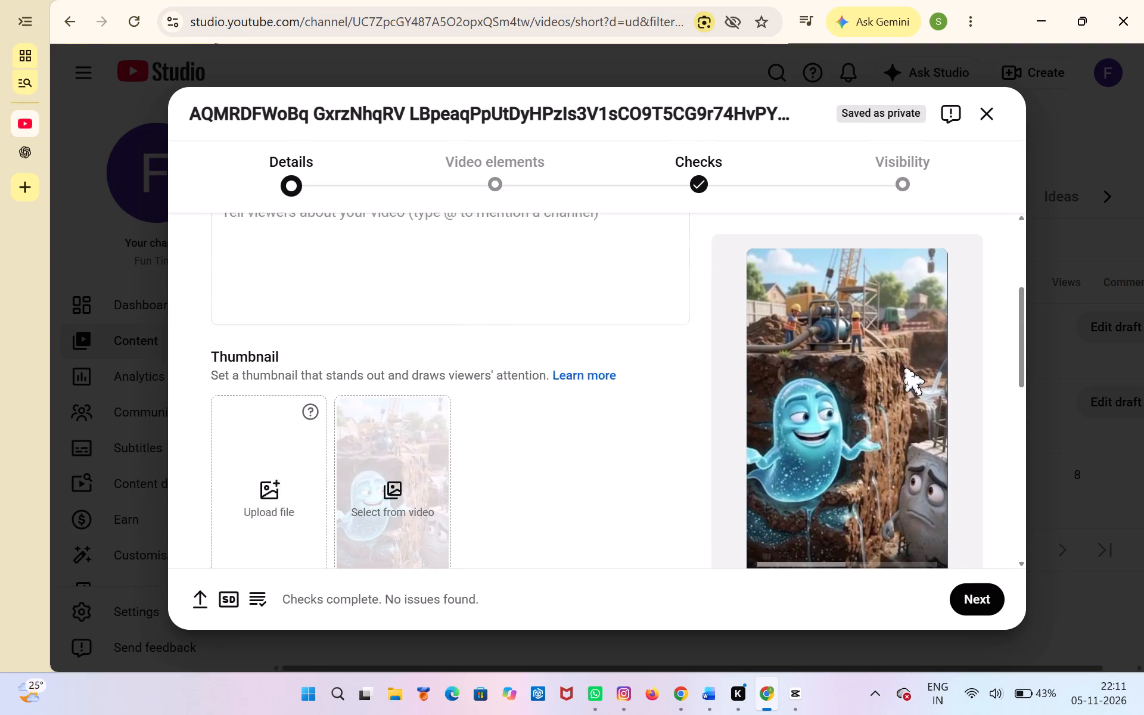
{"action": "scroll", "coordinate": [877, 414], "scroll_direction": "down", "scroll_amount": 2}
{"action": "left_click", "coordinate": [876, 416]}
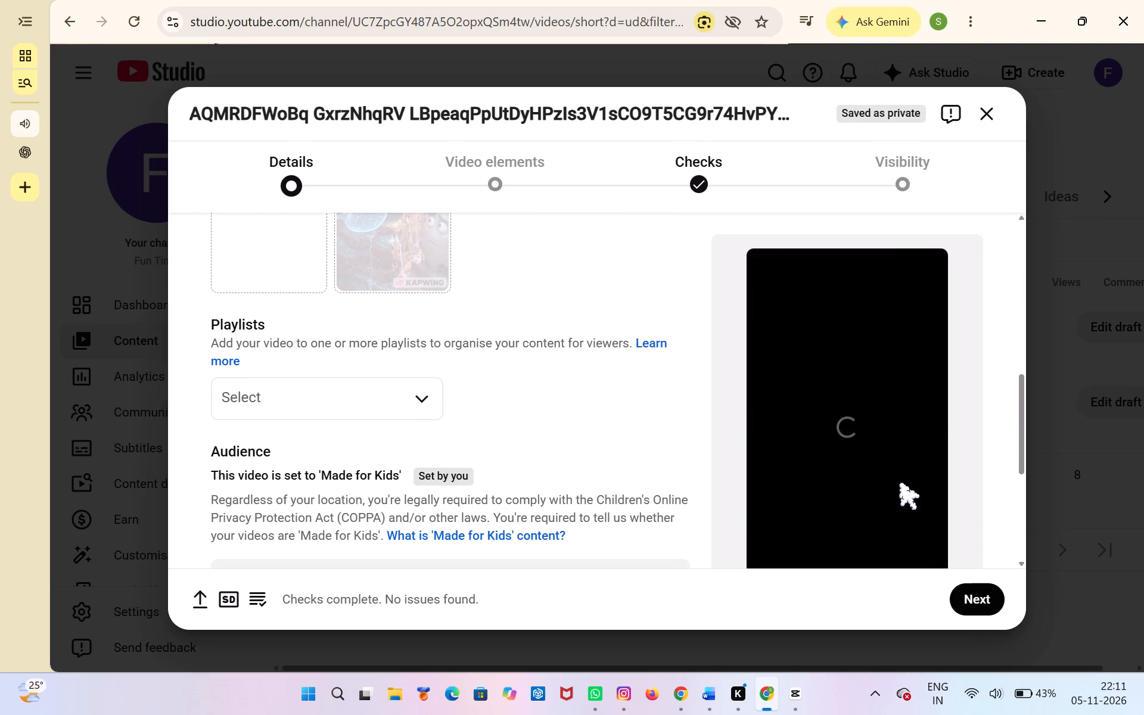
{"action": "left_click", "coordinate": [899, 475]}
{"action": "left_click", "coordinate": [899, 475]}
{"action": "scroll", "coordinate": [895, 474], "scroll_direction": "down", "scroll_amount": 4}
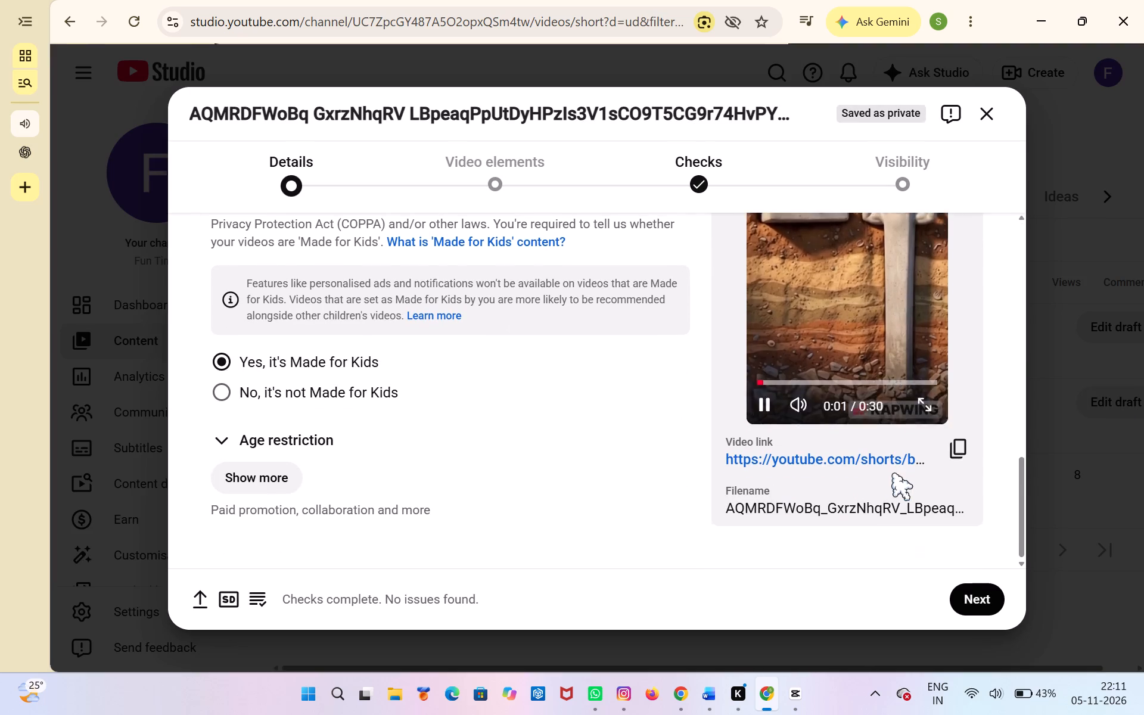
{"action": "scroll", "coordinate": [893, 472], "scroll_direction": "down", "scroll_amount": 1}
{"action": "right_click", "coordinate": [875, 410]}
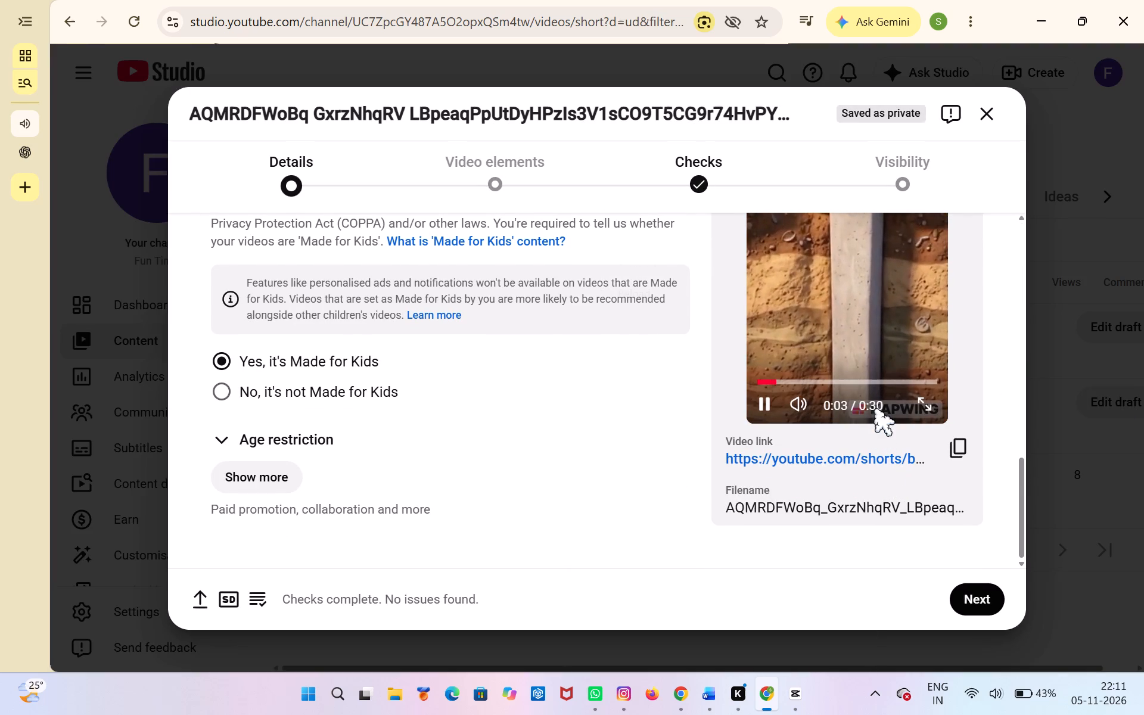
{"action": "left_click", "coordinate": [926, 312]}
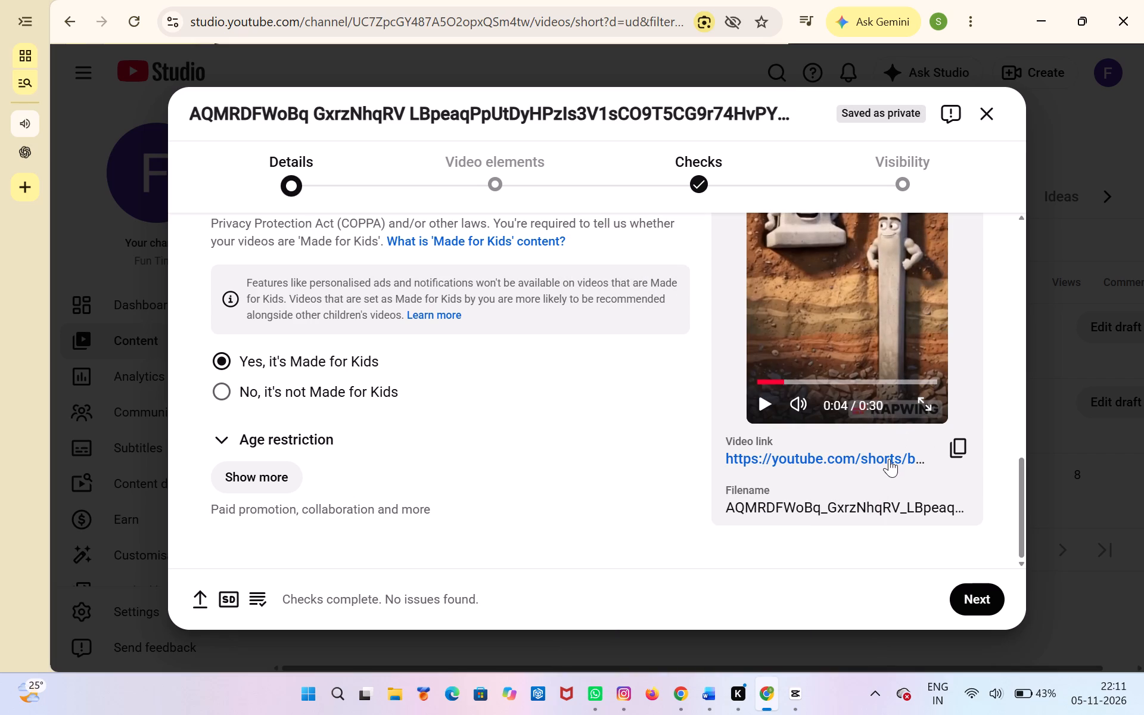
{"action": "scroll", "coordinate": [911, 408], "scroll_direction": "up", "scroll_amount": 4}
{"action": "scroll", "coordinate": [971, 177], "scroll_direction": "up", "scroll_amount": 2}
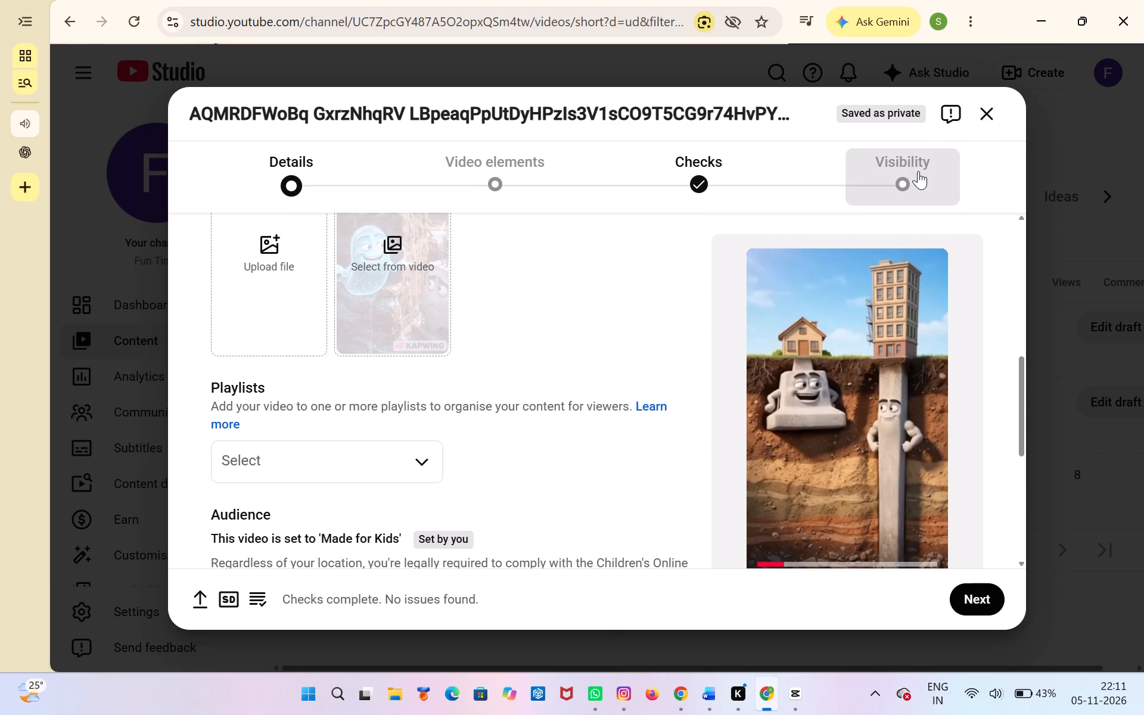
Look at the draft's Visibility and Video elements stages, and close the draft.
{"action": "left_click", "coordinate": [918, 171]}
{"action": "scroll", "coordinate": [844, 355], "scroll_direction": "down", "scroll_amount": 5}
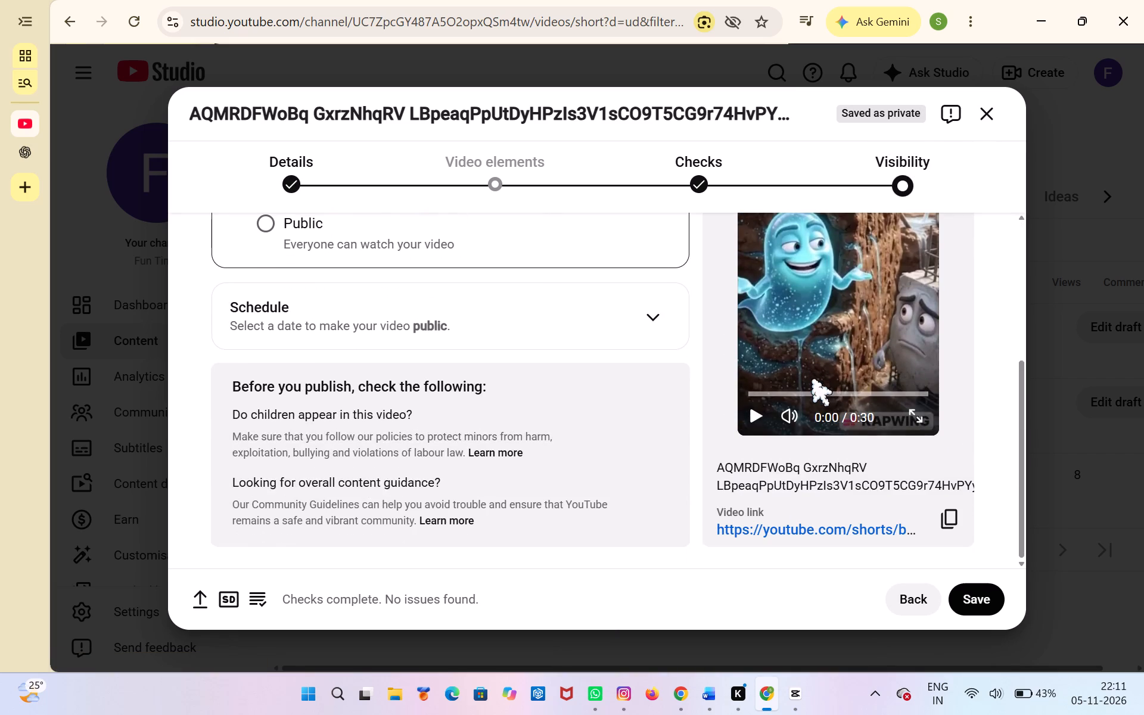
{"action": "scroll", "coordinate": [812, 378], "scroll_direction": "up", "scroll_amount": 5}
{"action": "left_click", "coordinate": [543, 176]}
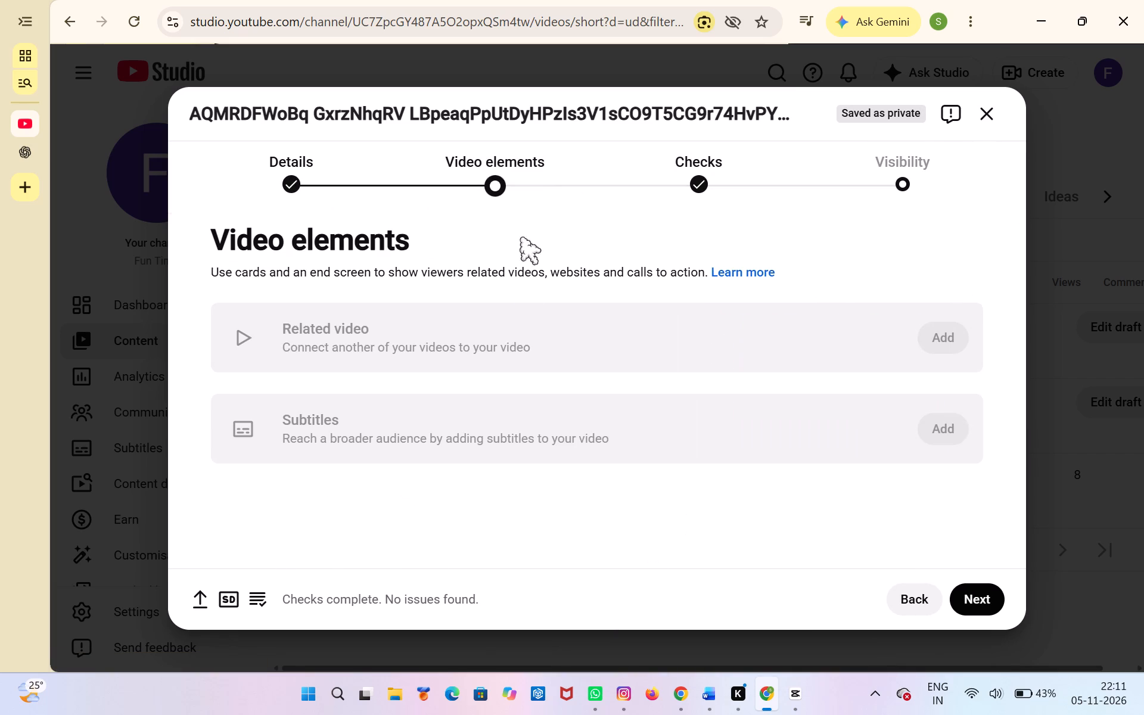
{"action": "left_click", "coordinate": [511, 335]}
{"action": "left_click", "coordinate": [518, 412]}
{"action": "left_click", "coordinate": [987, 121]}
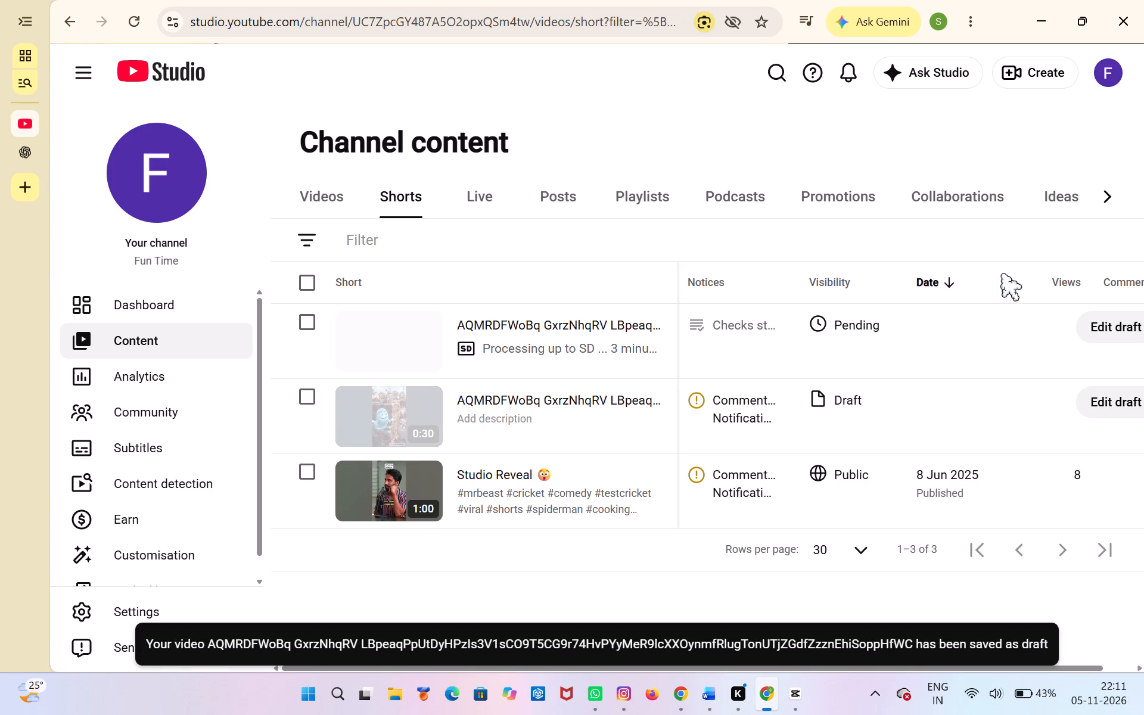
Select the earlier 30-second draft in the Shorts list and delete it forever, acknowledging that deletion is permanent.
{"action": "scroll", "coordinate": [965, 334], "scroll_direction": "down", "scroll_amount": 3}
{"action": "left_click_drag", "start_coordinate": [1098, 666], "coordinate": [1143, 652]}
{"action": "scroll", "coordinate": [785, 401], "scroll_direction": "down", "scroll_amount": 2, "text": "ctrl"}
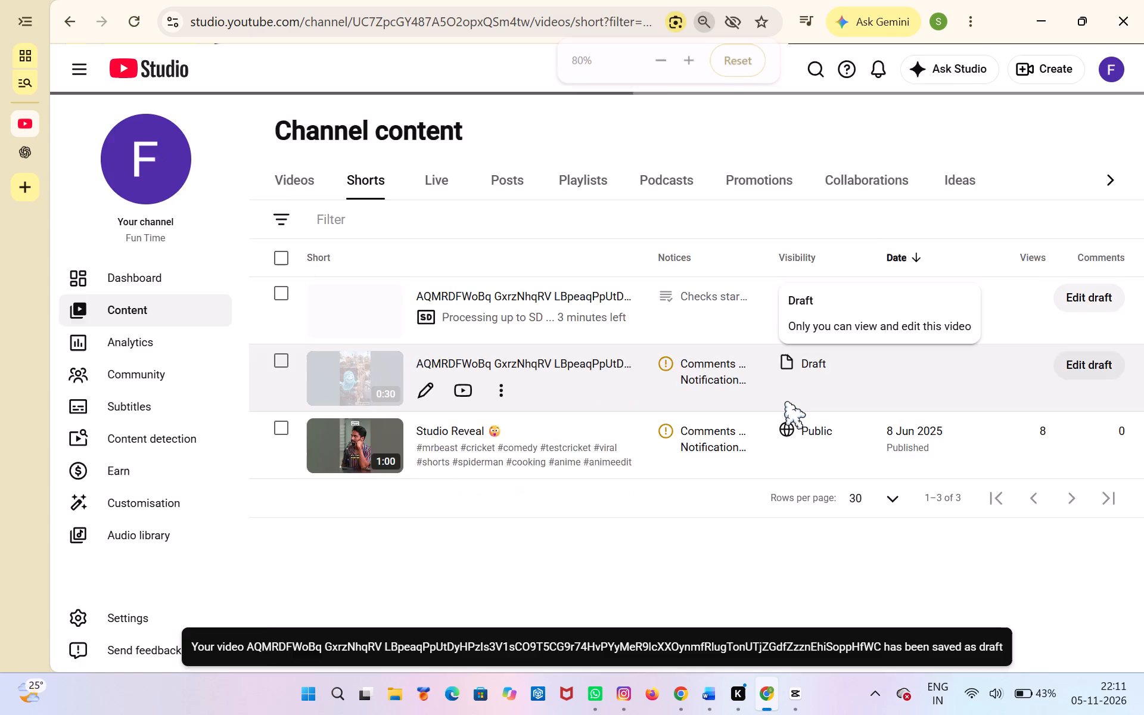
{"action": "scroll", "coordinate": [785, 401], "scroll_direction": "up", "scroll_amount": 1, "text": "ctrl"}
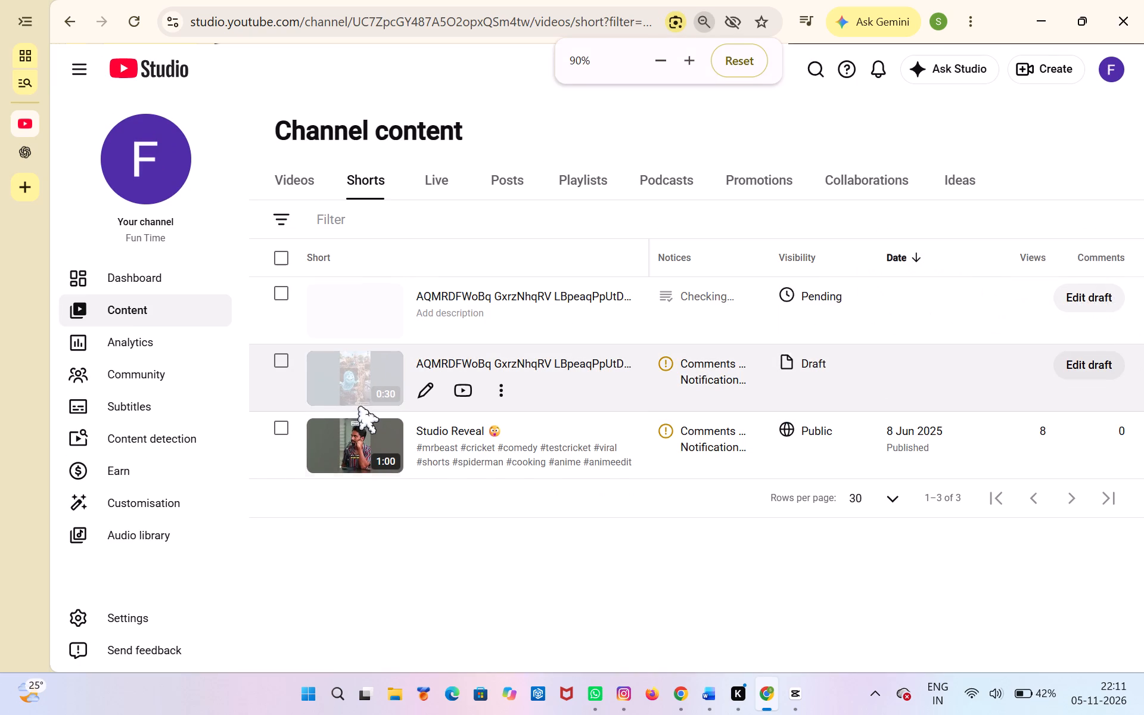
{"action": "left_click", "coordinate": [277, 359]}
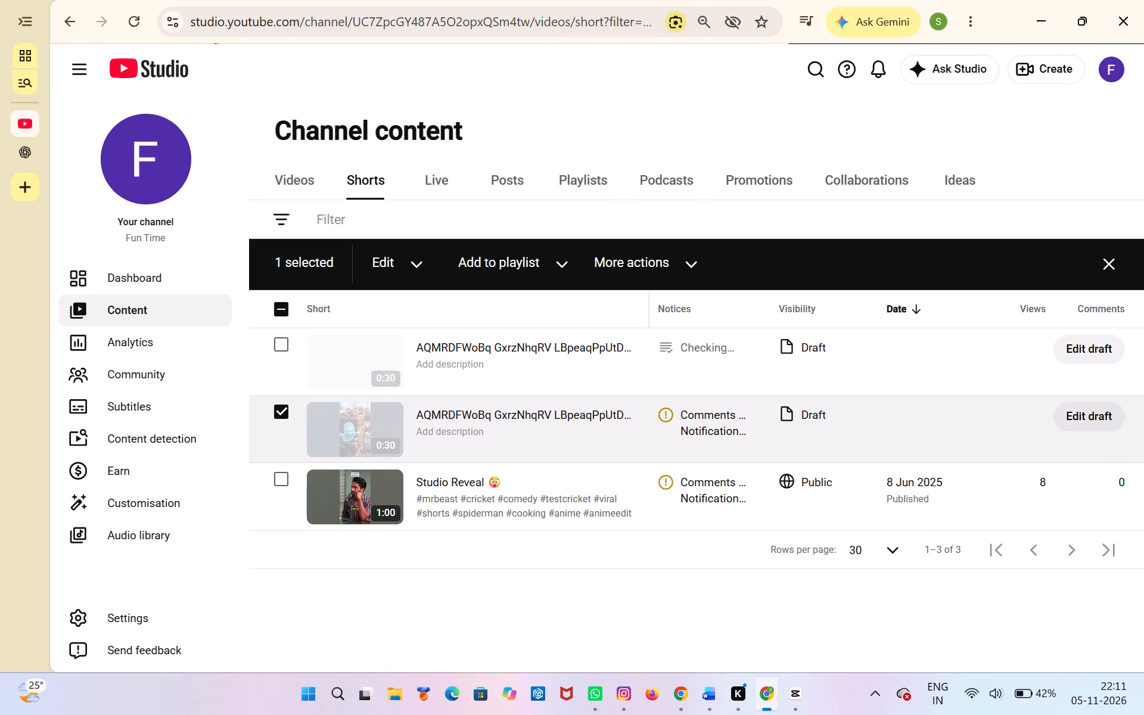
{"action": "left_click", "coordinate": [414, 275]}
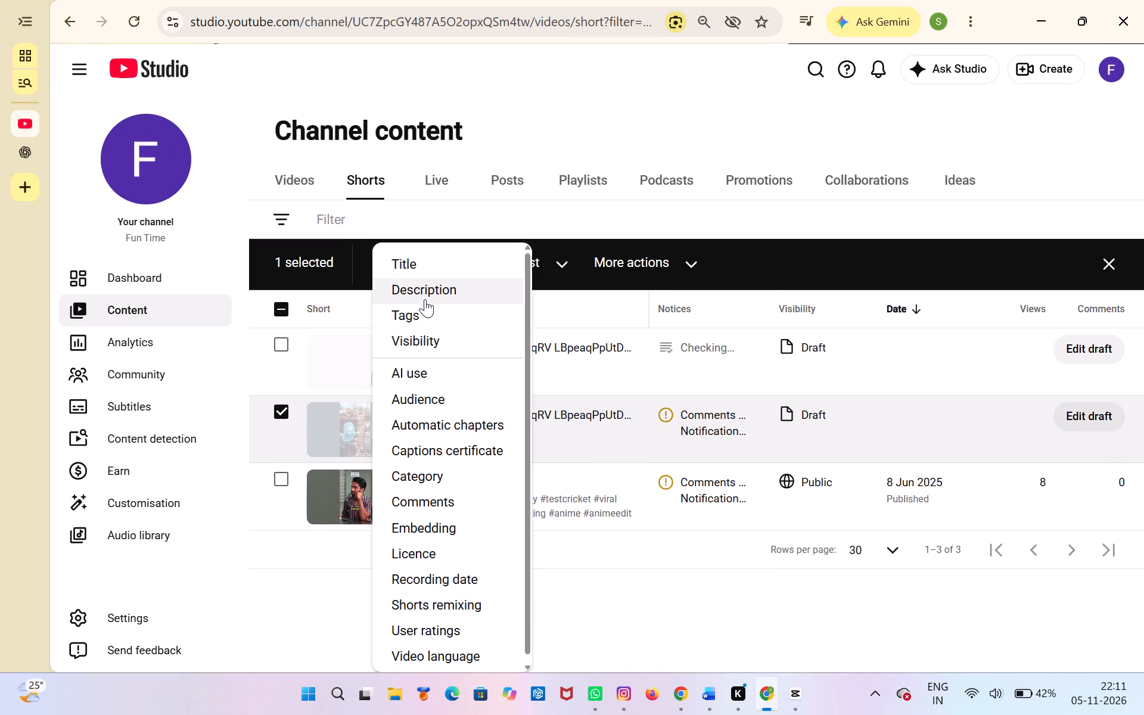
{"action": "scroll", "coordinate": [427, 297], "scroll_direction": "down", "scroll_amount": 7}
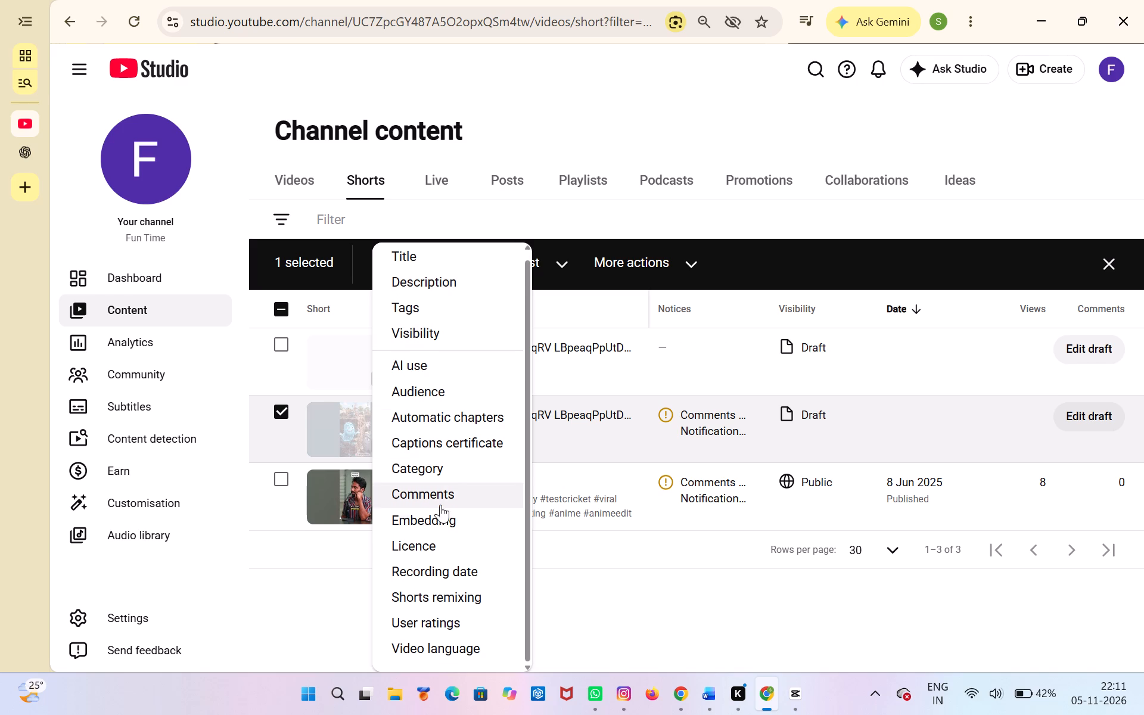
{"action": "scroll", "coordinate": [458, 640], "scroll_direction": "down", "scroll_amount": 5}
{"action": "key", "text": "Delete"}
{"action": "left_click", "coordinate": [663, 567]}
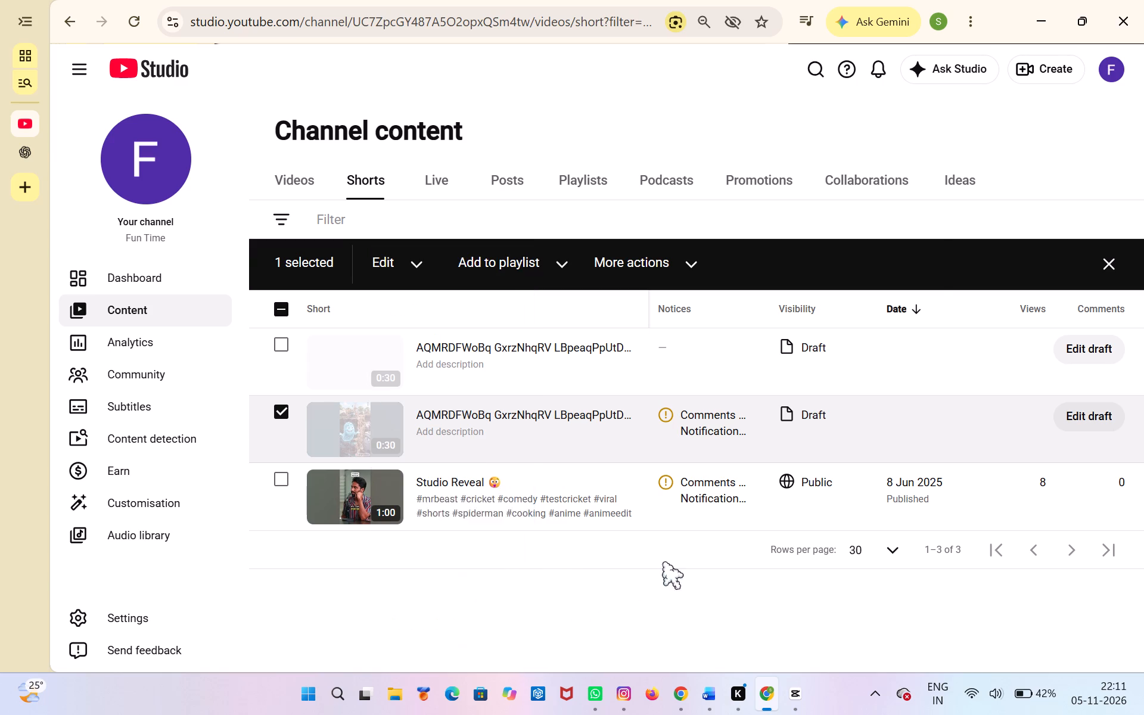
{"action": "left_click", "coordinate": [623, 269]}
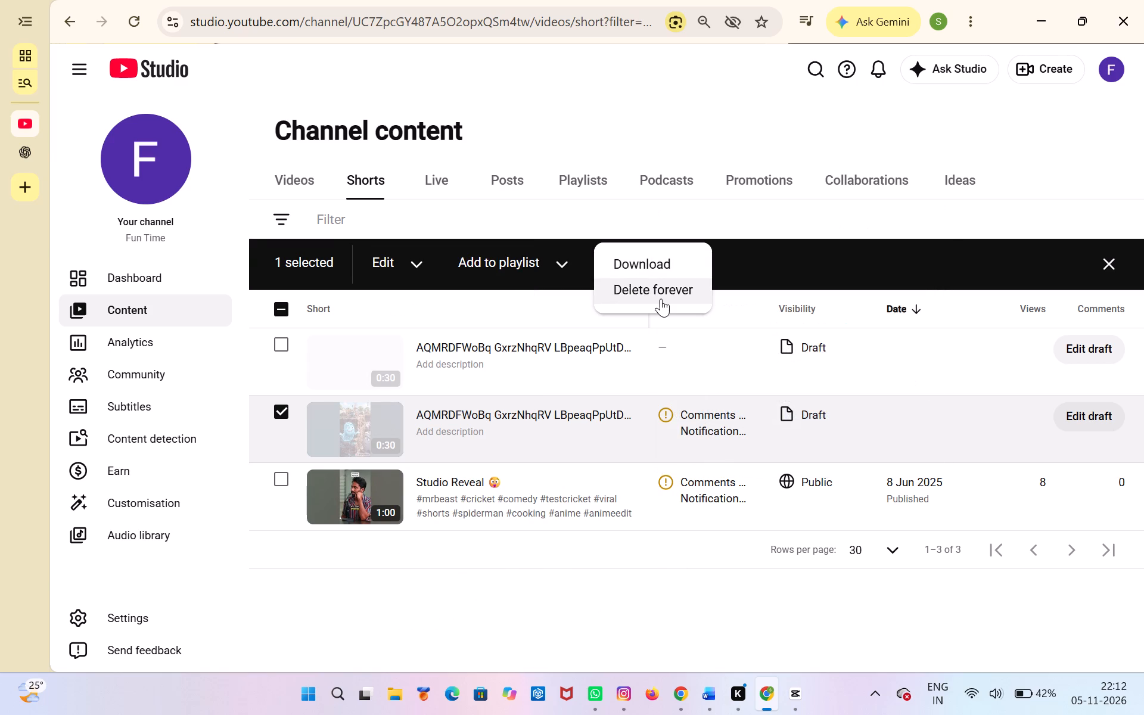
{"action": "left_click", "coordinate": [661, 299]}
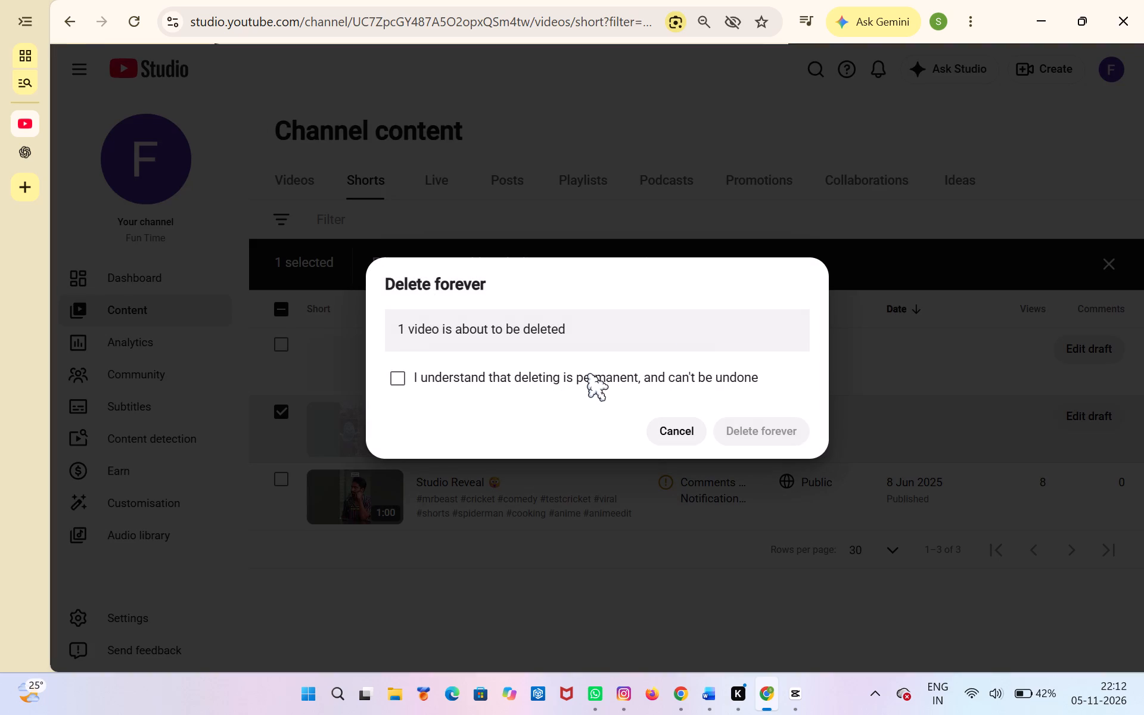
{"action": "left_click", "coordinate": [587, 372]}
{"action": "left_click", "coordinate": [756, 421]}
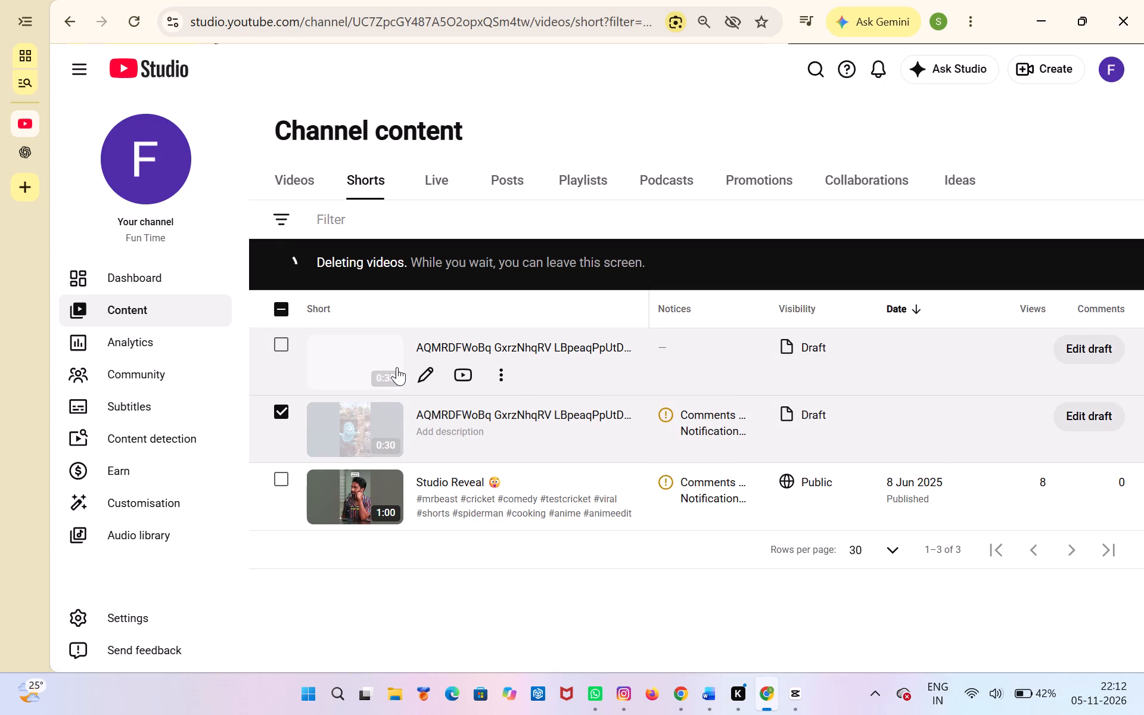
{"action": "left_click", "coordinate": [607, 609]}
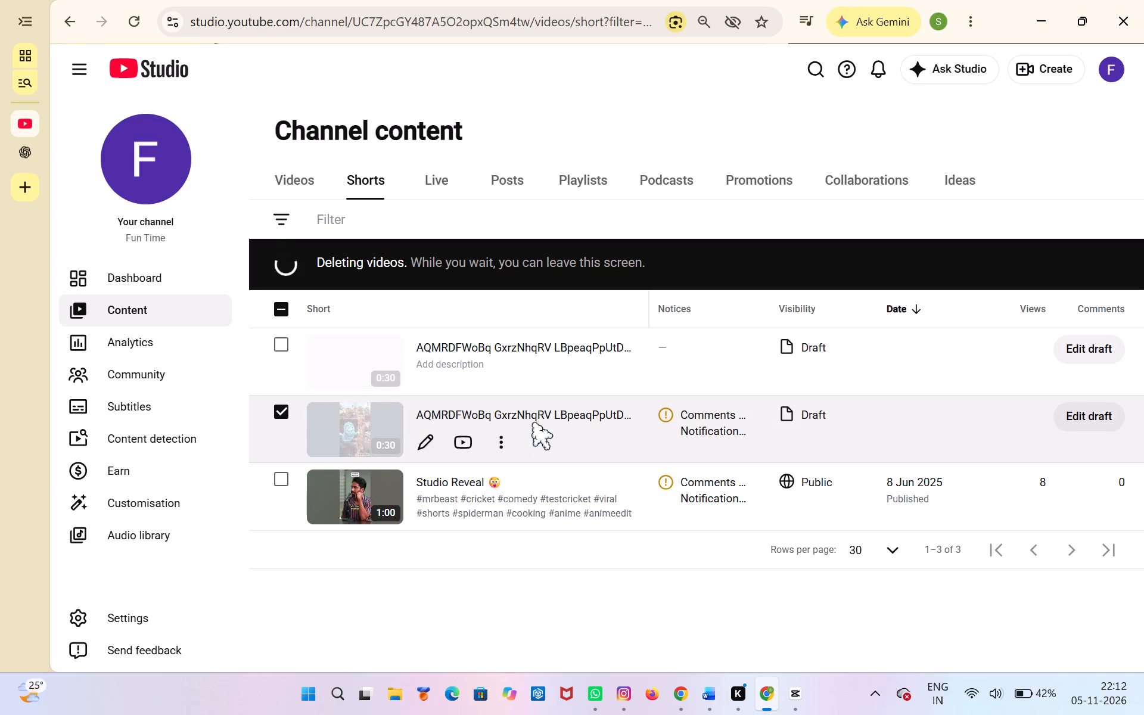
Open the newer 30-second draft, look over its details and video preview, and close it.
{"action": "left_click", "coordinate": [533, 339]}
{"action": "scroll", "coordinate": [844, 394], "scroll_direction": "down", "scroll_amount": 6}
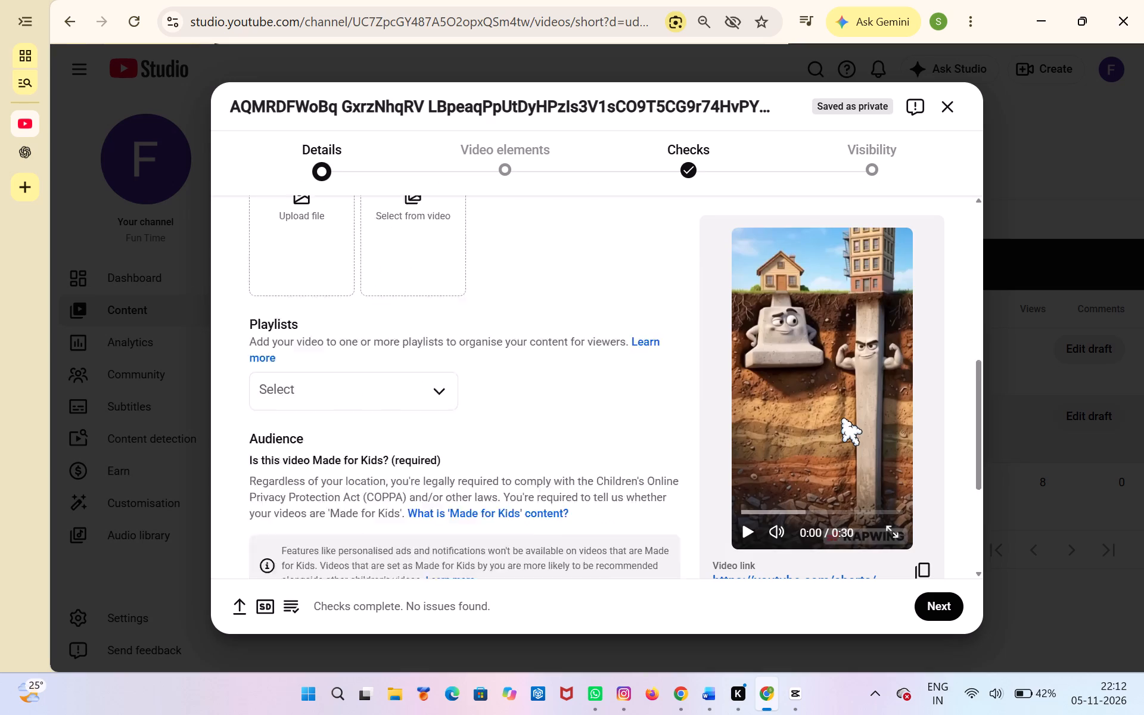
{"action": "scroll", "coordinate": [856, 381], "scroll_direction": "up", "scroll_amount": 10}
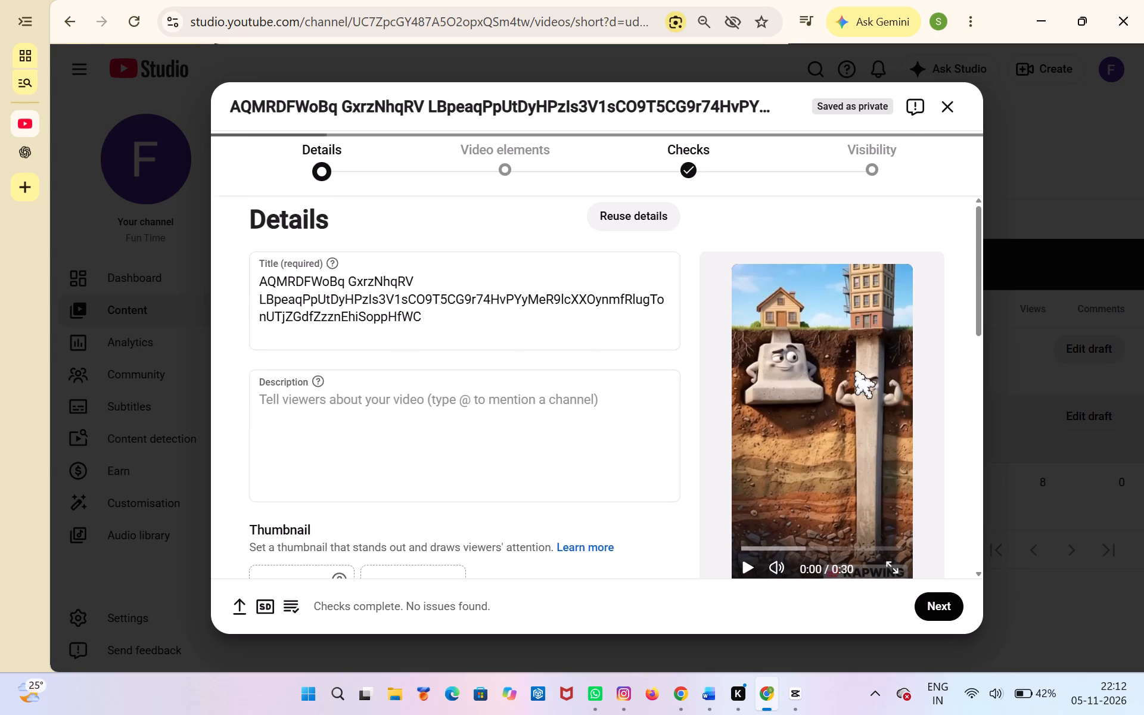
{"action": "left_click", "coordinate": [956, 87]}
{"action": "left_click", "coordinate": [944, 102]}
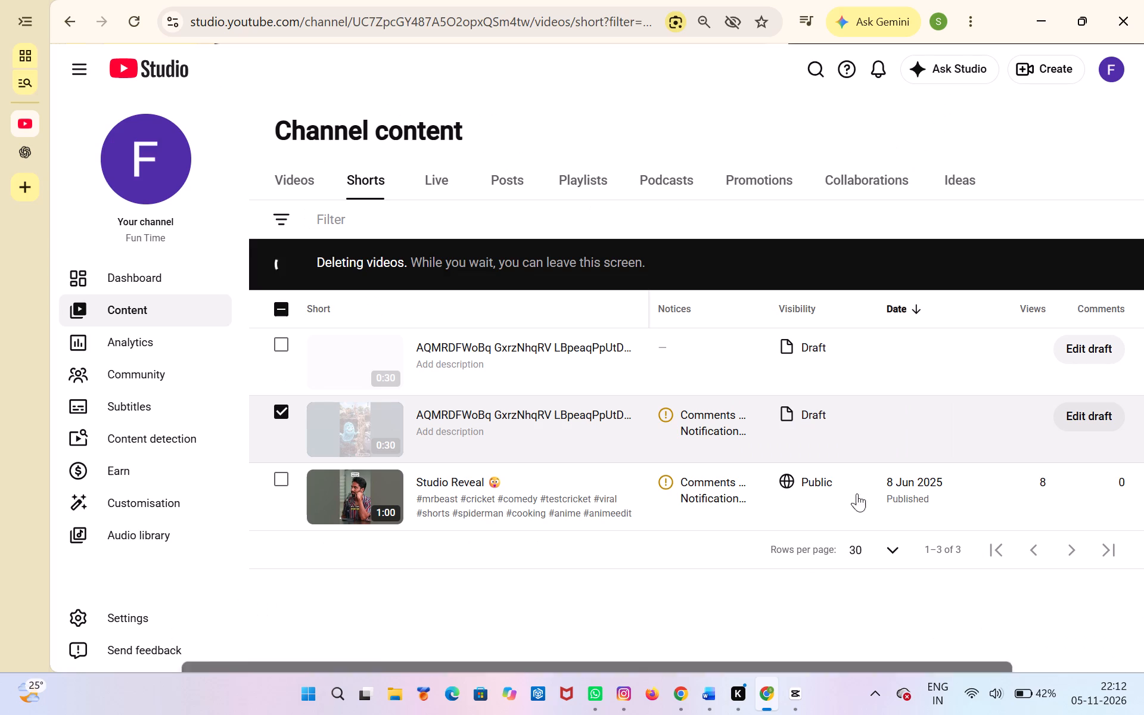
Switch to CapCut and open project 1105.
{"action": "left_click", "coordinate": [808, 707]}
{"action": "scroll", "coordinate": [605, 393], "scroll_direction": "down", "scroll_amount": 2}
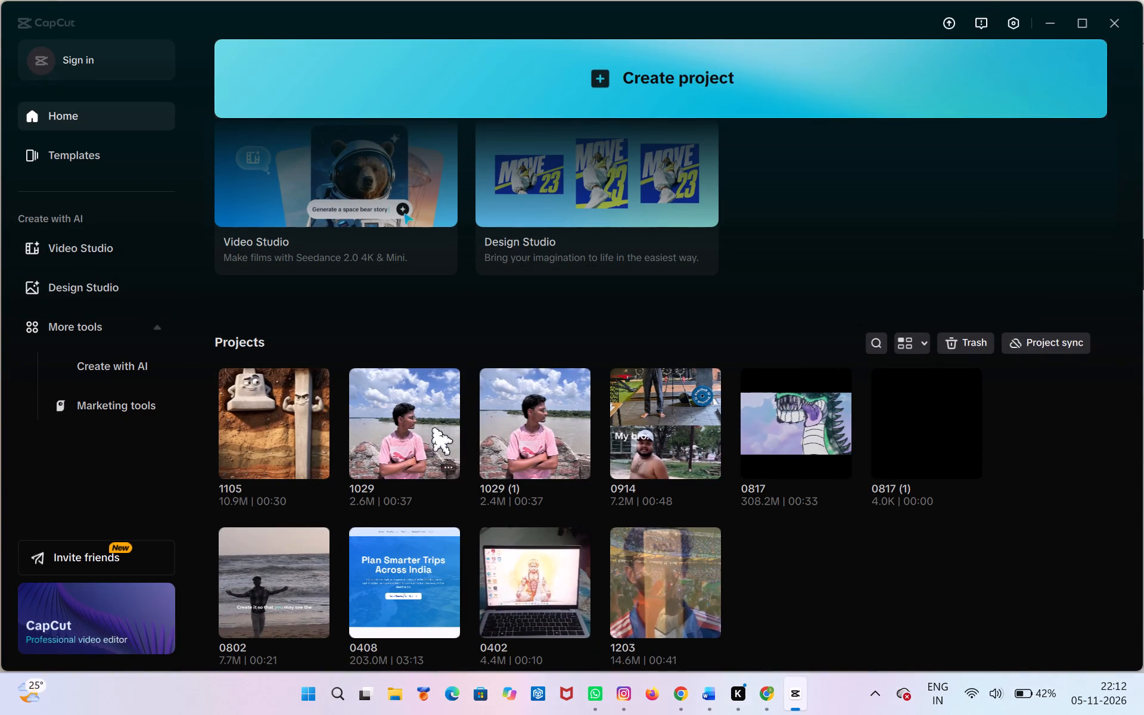
{"action": "double_click", "coordinate": [293, 428]}
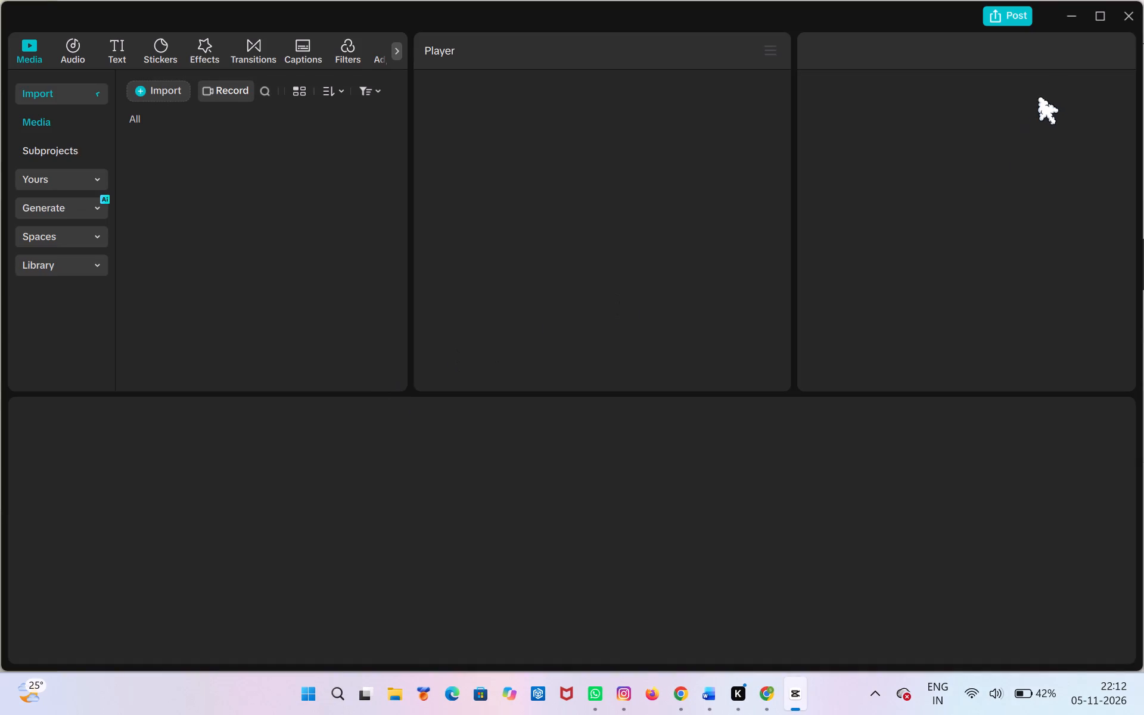
{"action": "left_click", "coordinate": [1021, 21]}
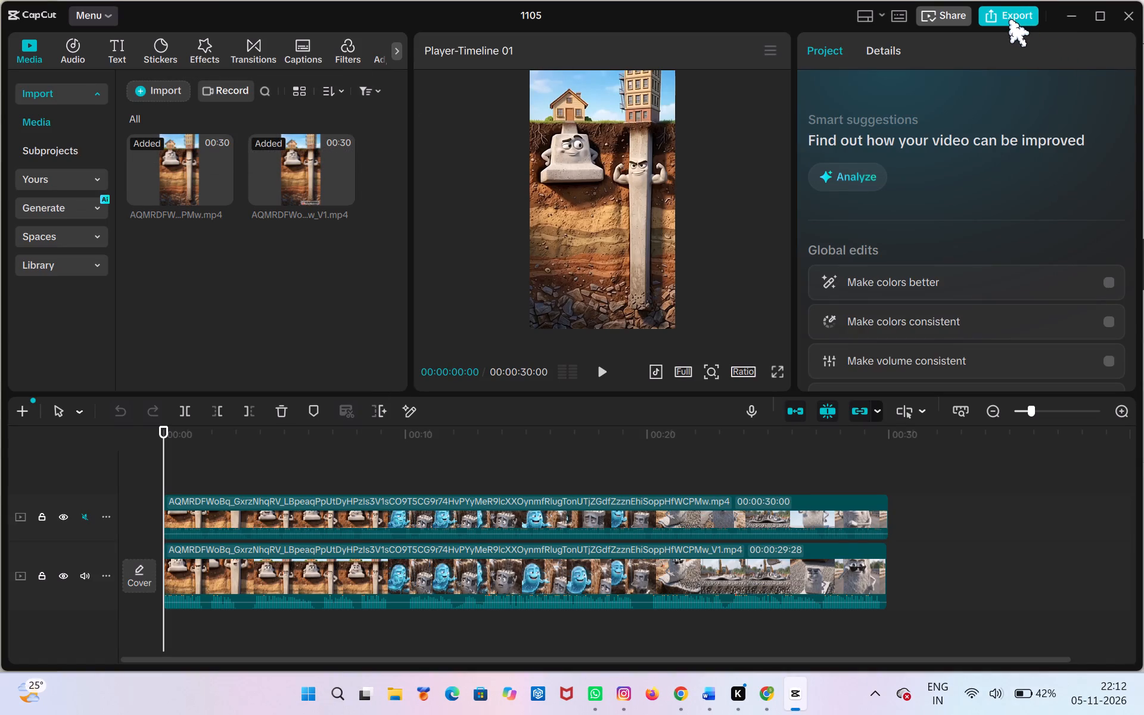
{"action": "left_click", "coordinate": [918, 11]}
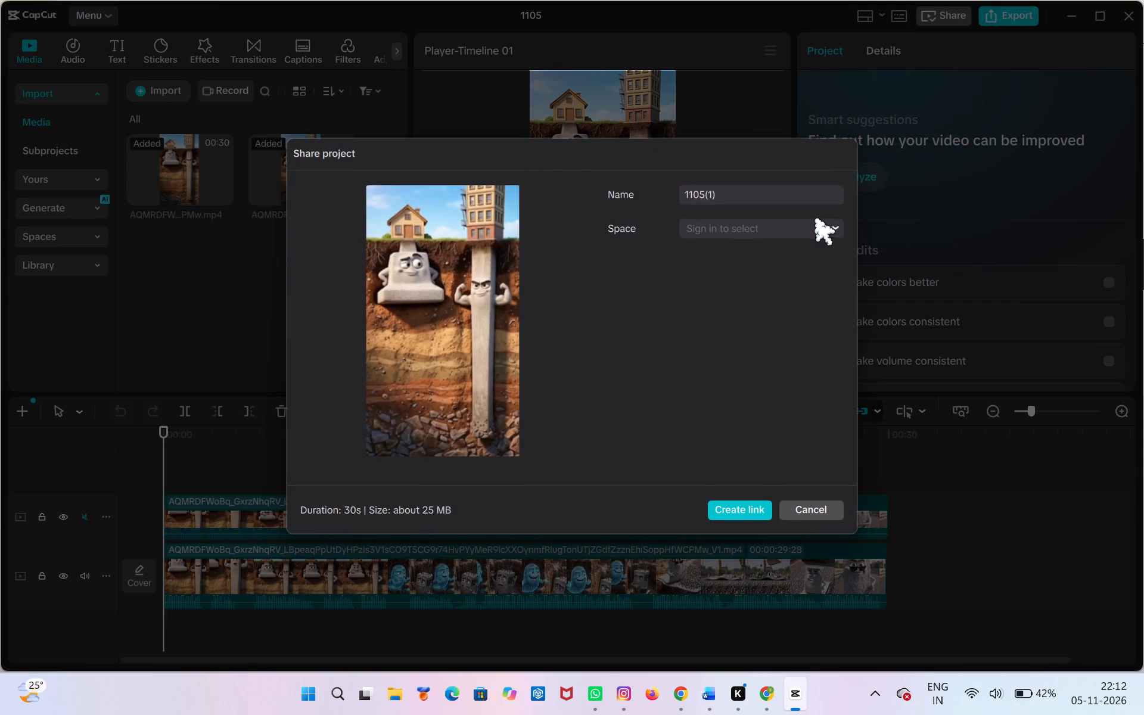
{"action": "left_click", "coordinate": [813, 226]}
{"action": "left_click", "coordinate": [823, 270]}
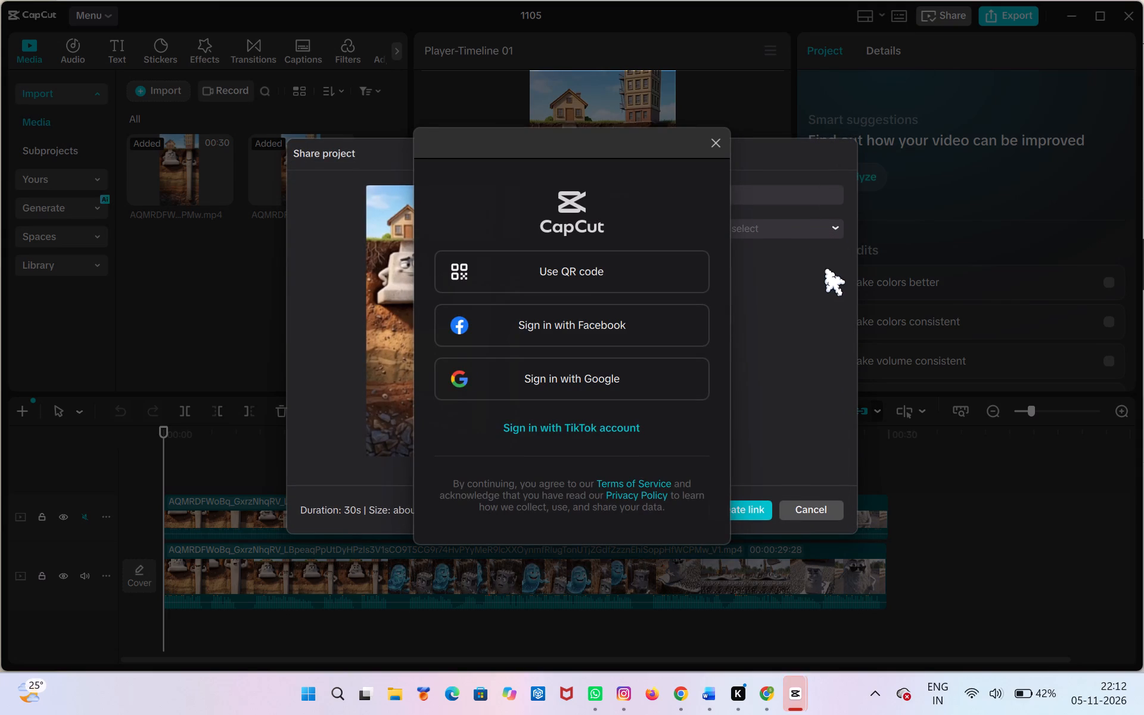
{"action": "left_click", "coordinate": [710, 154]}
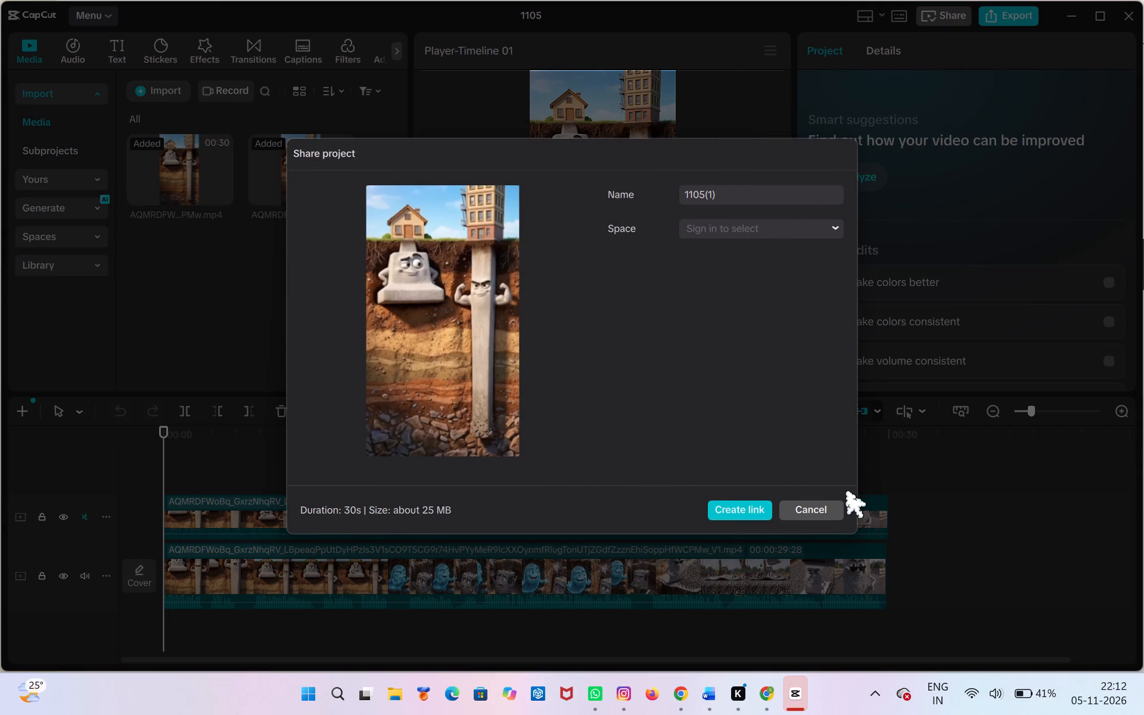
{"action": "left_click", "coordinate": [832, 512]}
Review the export settings and destination folder of project 1105, cancel the export and close the project.
{"action": "left_click", "coordinate": [997, 21]}
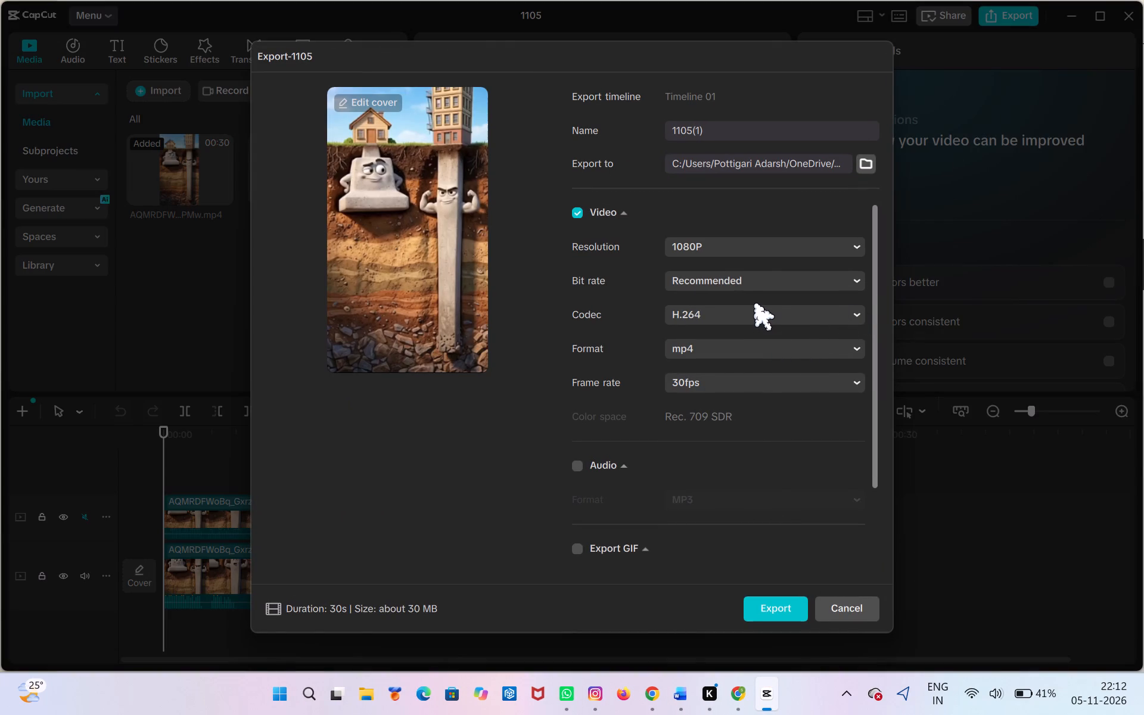
{"action": "left_click", "coordinate": [865, 161]}
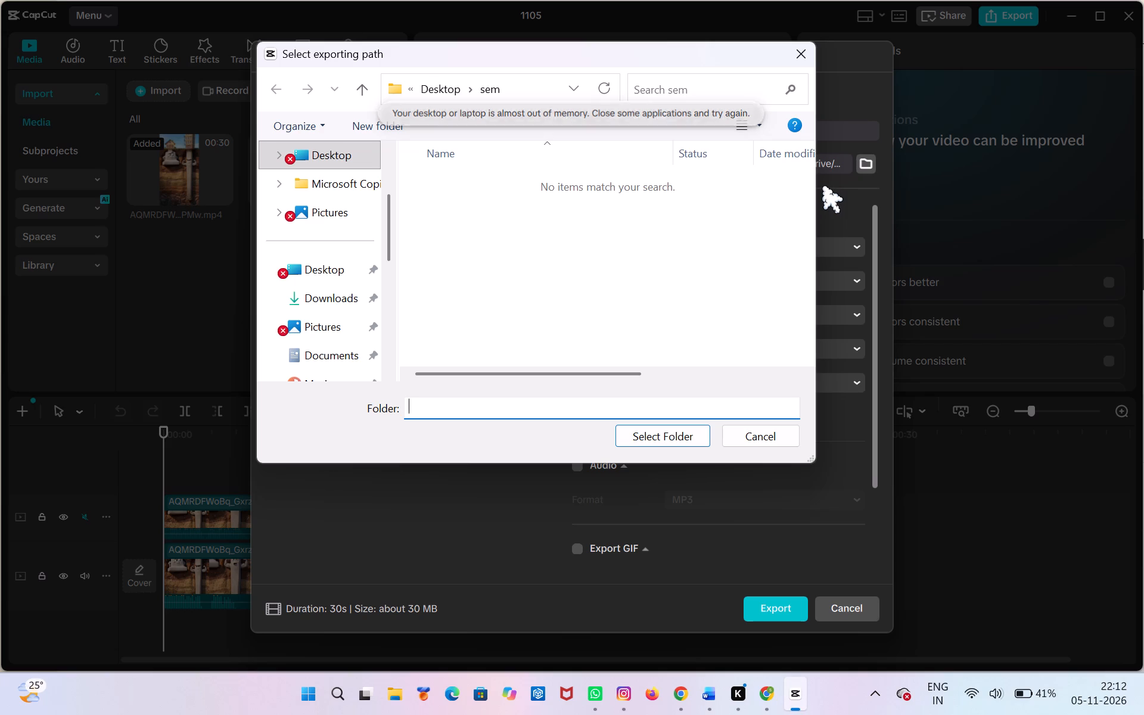
{"action": "scroll", "coordinate": [661, 254], "scroll_direction": "down", "scroll_amount": 1}
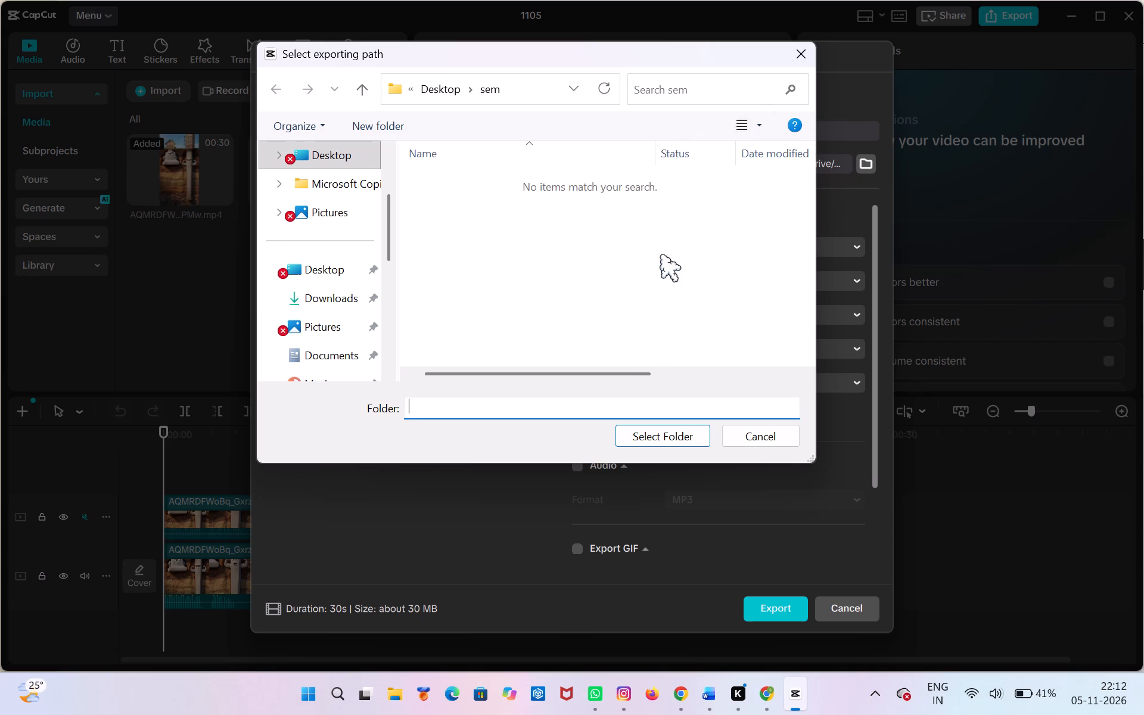
{"action": "scroll", "coordinate": [660, 254], "scroll_direction": "down", "scroll_amount": 4}
{"action": "scroll", "coordinate": [660, 254], "scroll_direction": "up", "scroll_amount": 8}
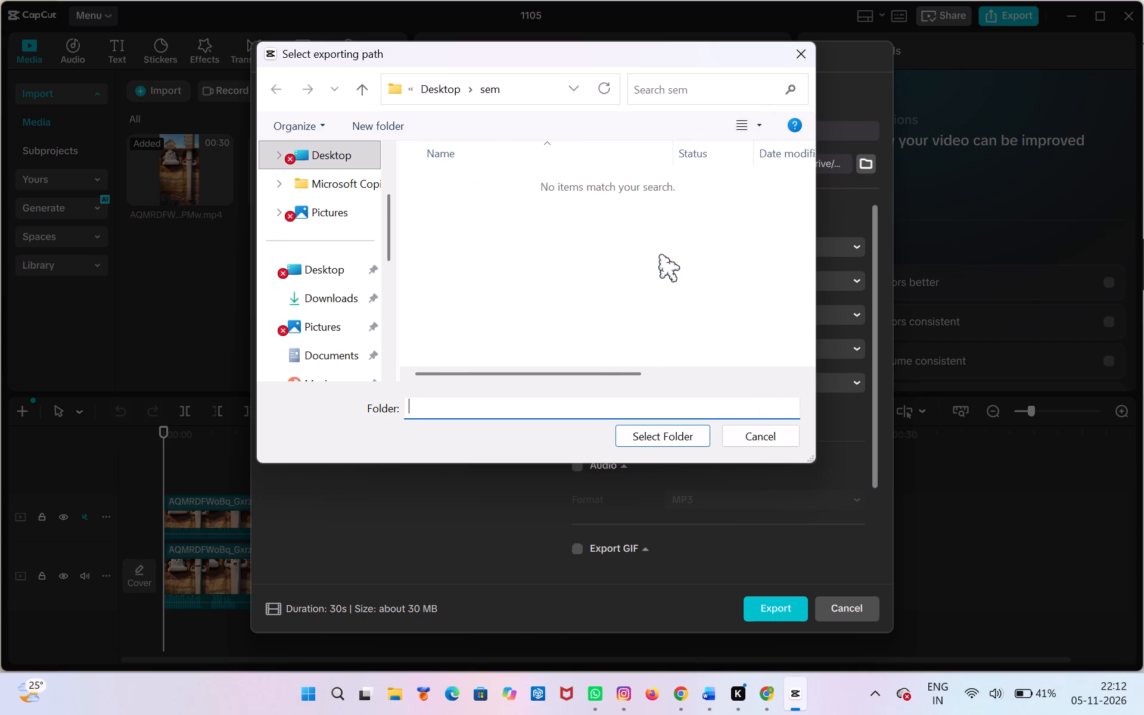
{"action": "left_click", "coordinate": [787, 60]}
{"action": "left_click_drag", "start_coordinate": [791, 168], "coordinate": [790, 167]}
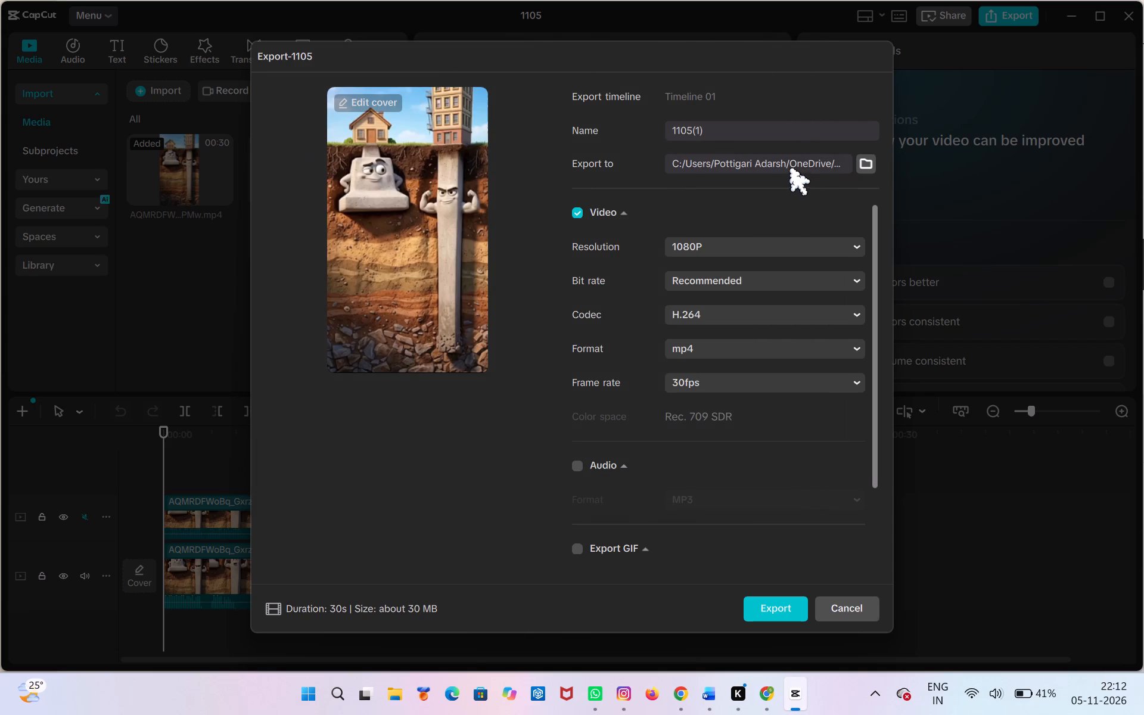
{"action": "left_click_drag", "start_coordinate": [790, 167], "coordinate": [754, 181]}
{"action": "left_click", "coordinate": [930, 83]}
{"action": "left_click", "coordinate": [876, 607]}
{"action": "left_click", "coordinate": [1132, 25]}
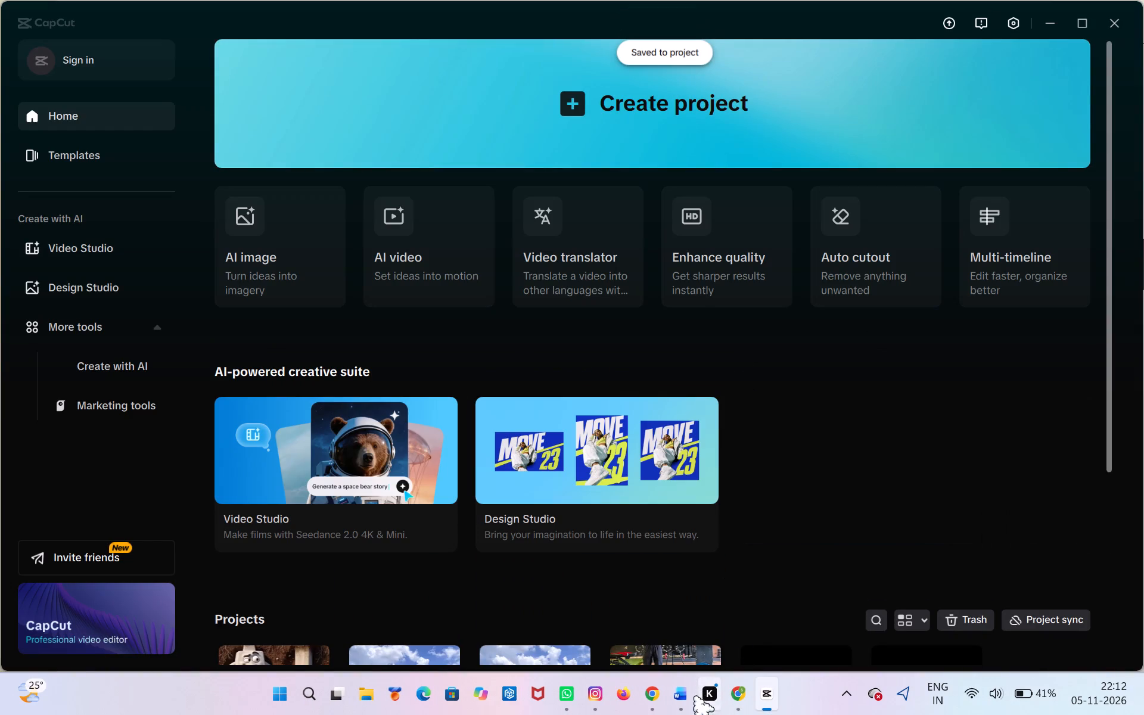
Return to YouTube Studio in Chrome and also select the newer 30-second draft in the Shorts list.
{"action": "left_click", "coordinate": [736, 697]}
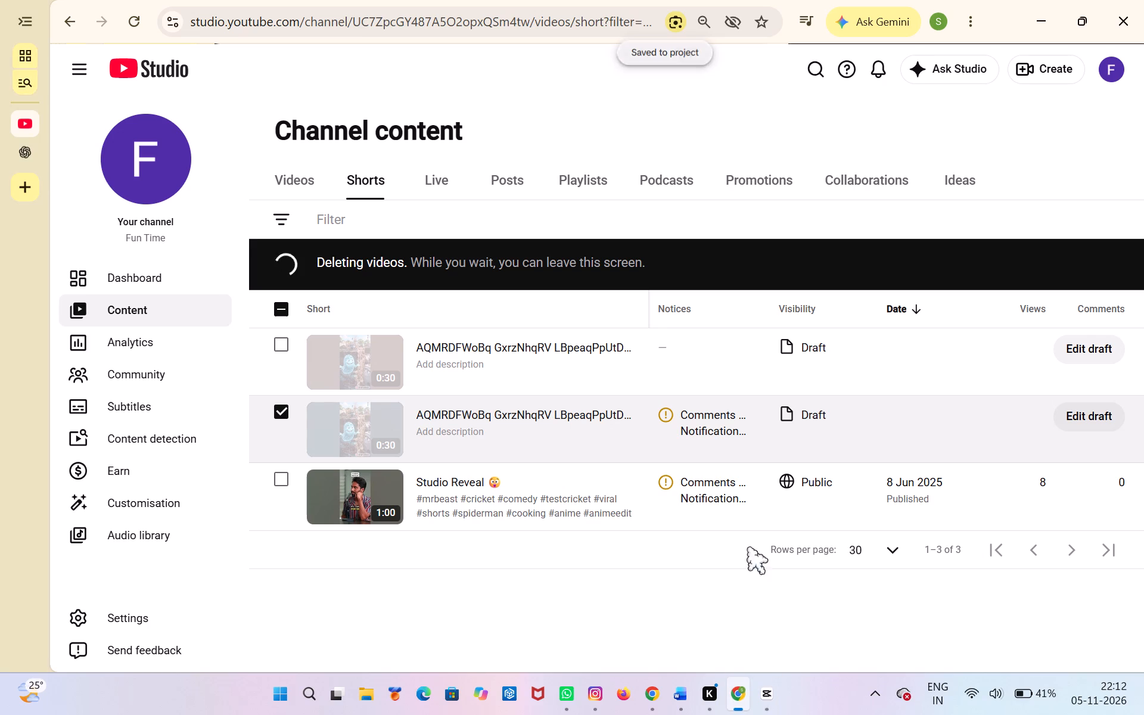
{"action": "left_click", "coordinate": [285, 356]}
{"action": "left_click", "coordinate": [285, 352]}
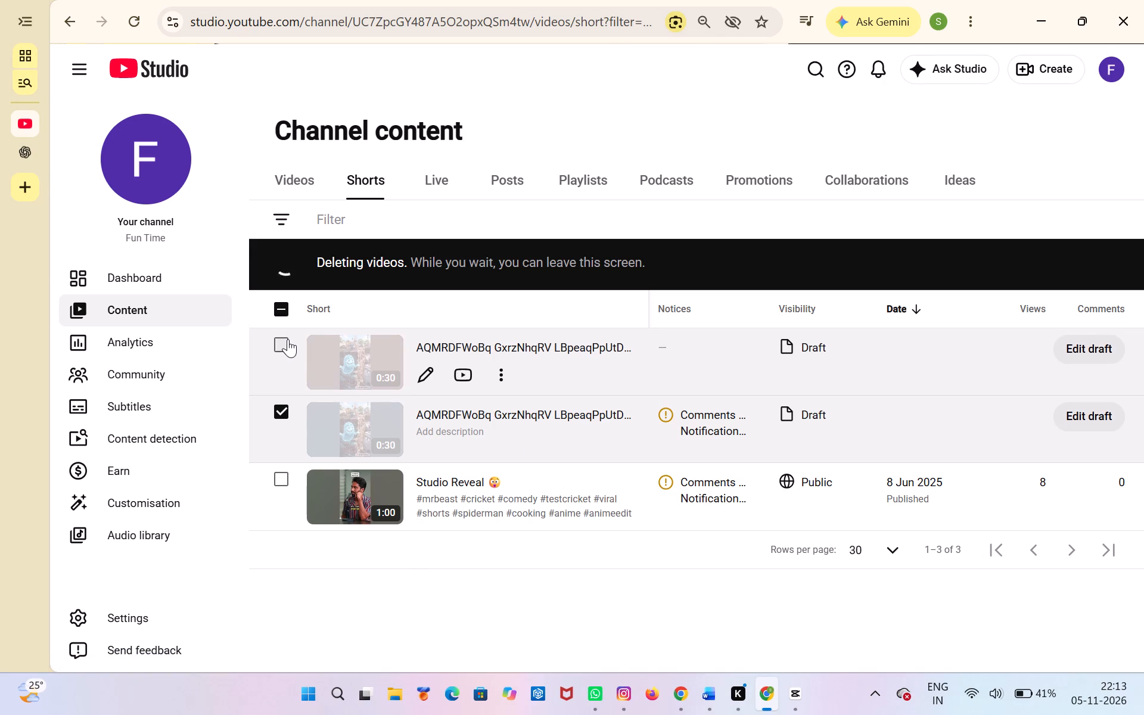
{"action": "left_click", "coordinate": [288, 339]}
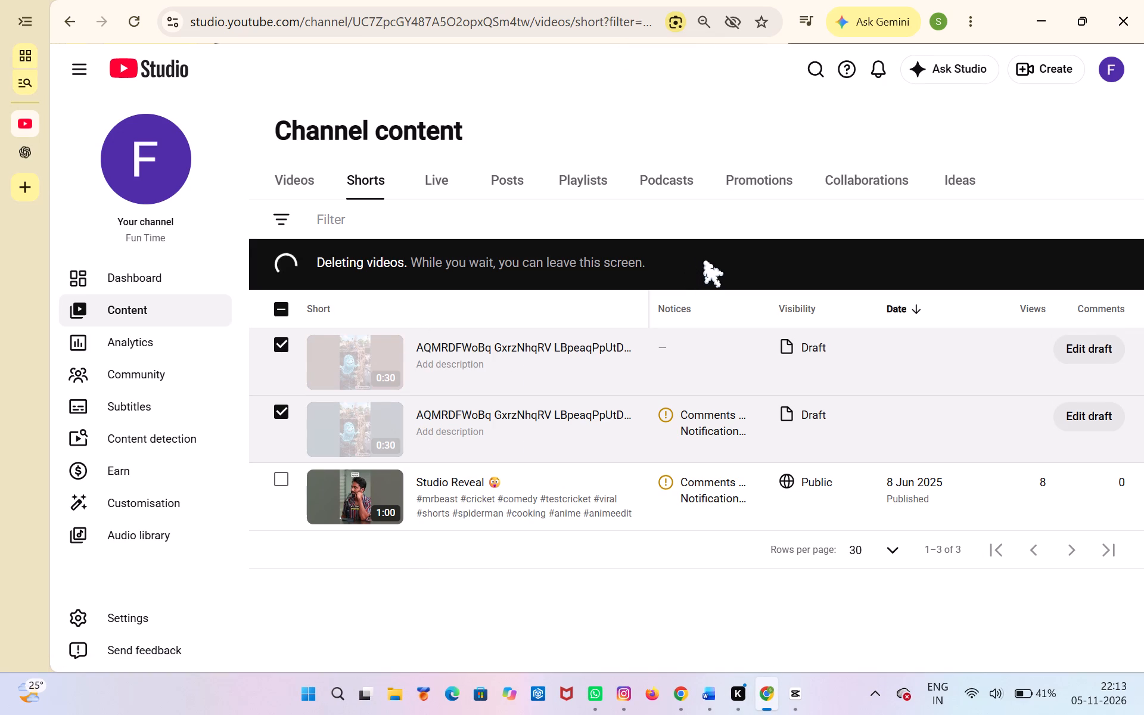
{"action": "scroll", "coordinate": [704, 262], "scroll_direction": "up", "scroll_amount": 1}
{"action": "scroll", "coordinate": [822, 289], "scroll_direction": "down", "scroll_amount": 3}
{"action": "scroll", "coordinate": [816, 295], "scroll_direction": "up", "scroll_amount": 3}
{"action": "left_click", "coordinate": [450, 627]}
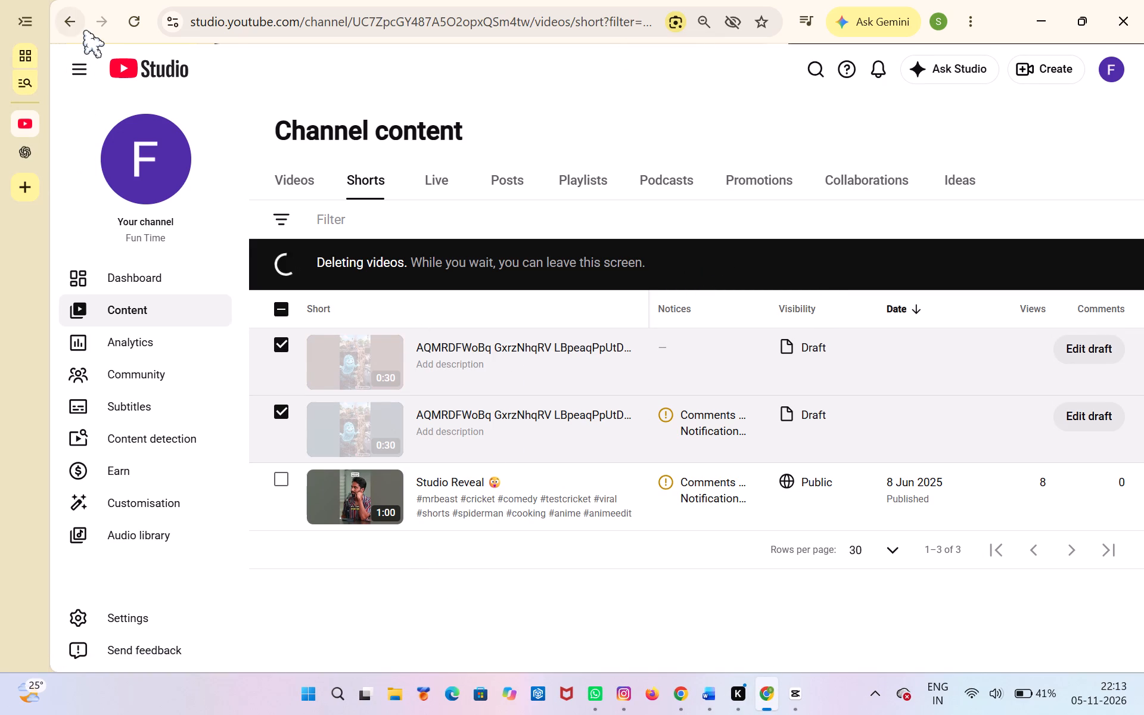
Leave YouTube Studio and go back to the YouTube home page.
{"action": "left_click", "coordinate": [71, 27]}
{"action": "left_click", "coordinate": [71, 25]}
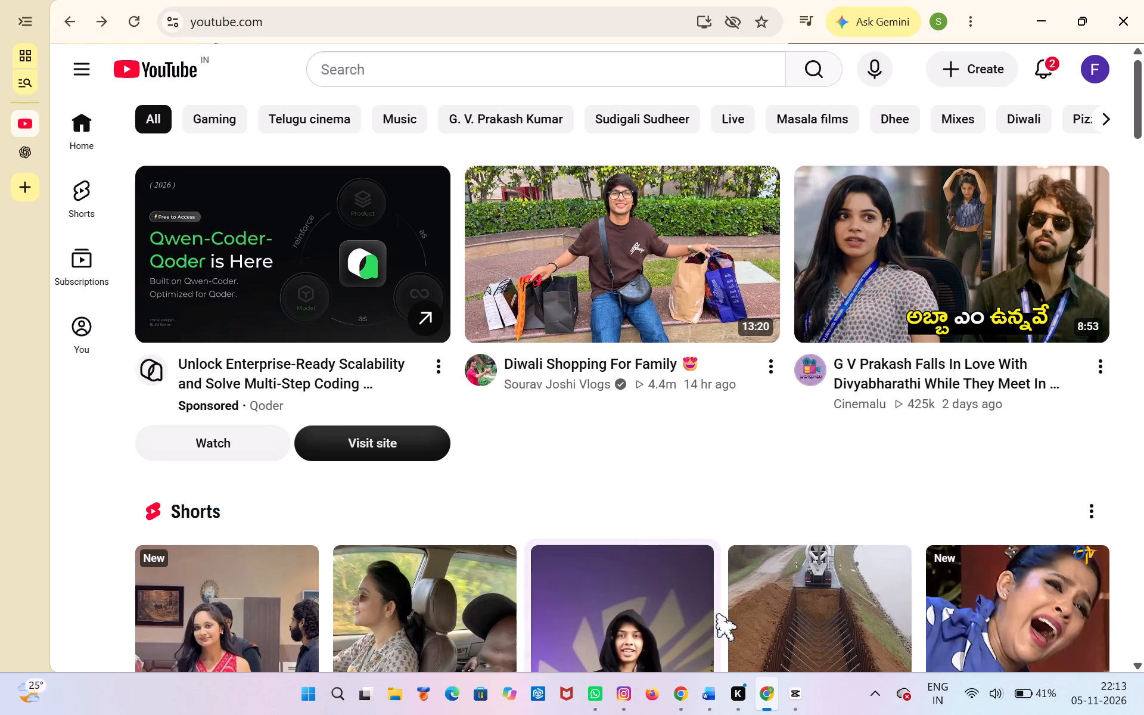
Start a new video upload from the YouTube home page.
{"action": "left_click", "coordinate": [958, 60]}
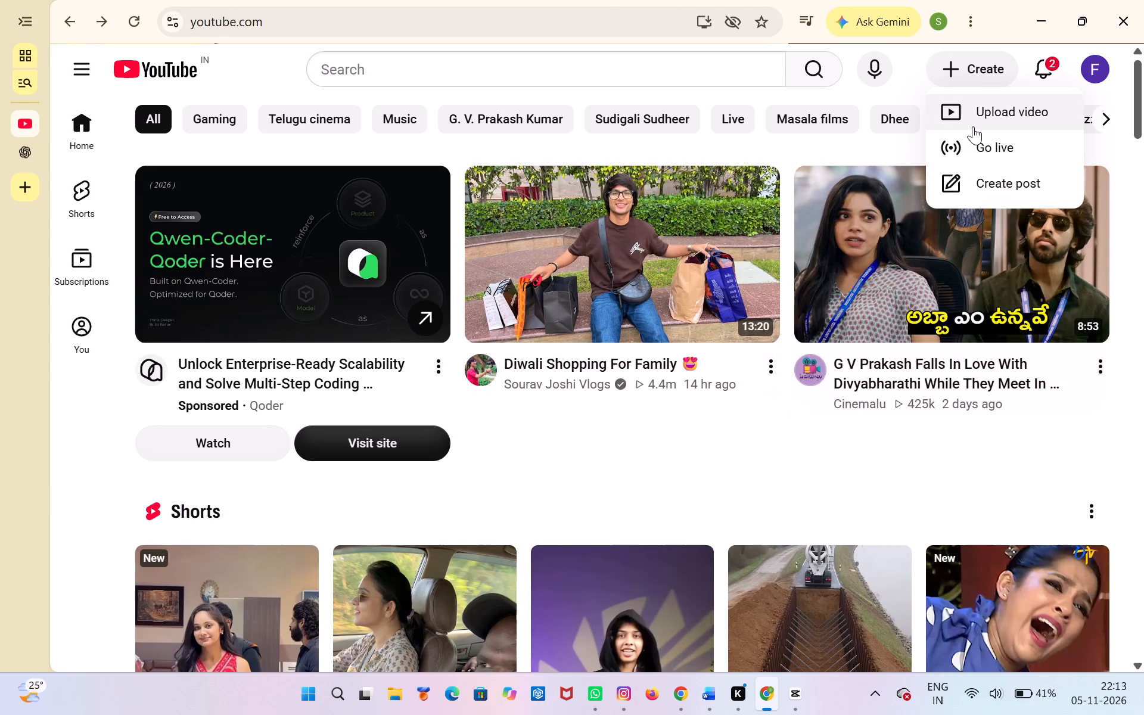
{"action": "left_click", "coordinate": [977, 128]}
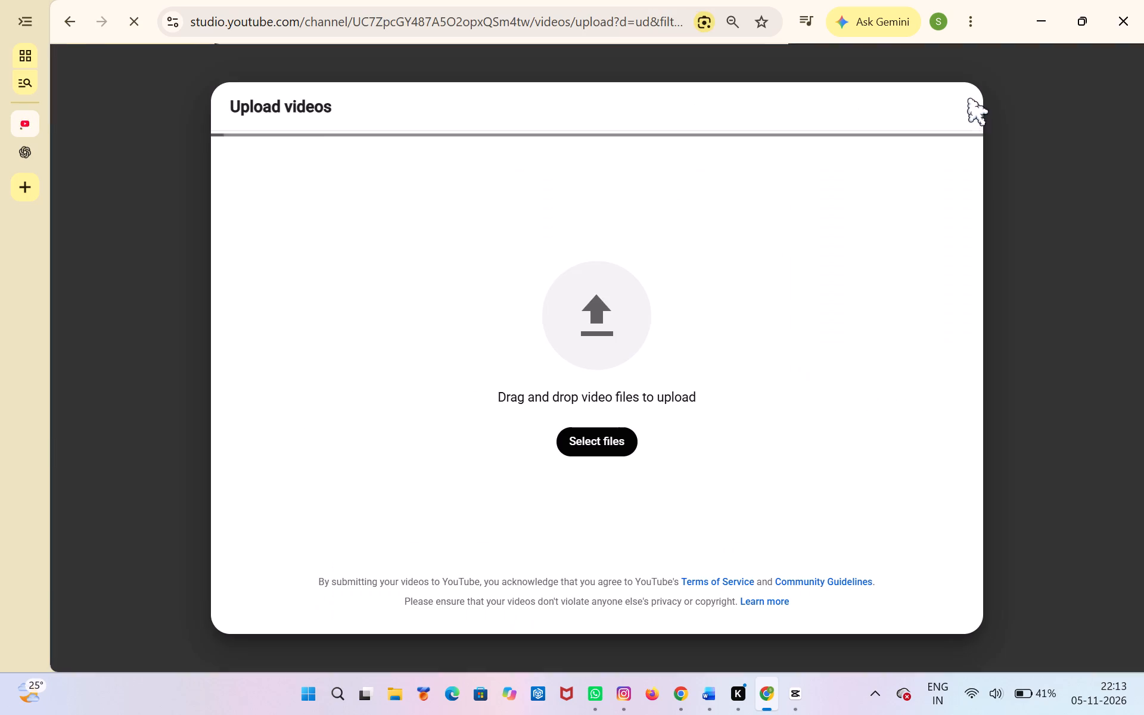
Open file selection for the upload and look for the exported video in the personal OneDrive and user profile folders.
{"action": "left_click", "coordinate": [590, 449]}
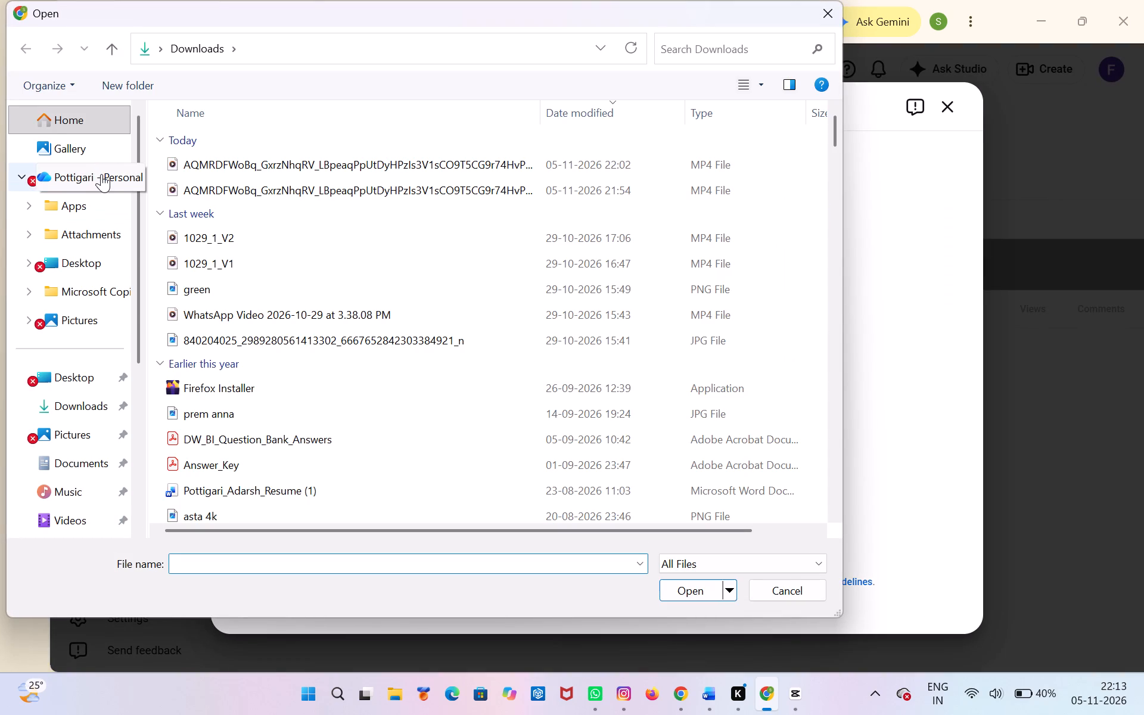
{"action": "double_click", "coordinate": [101, 174]}
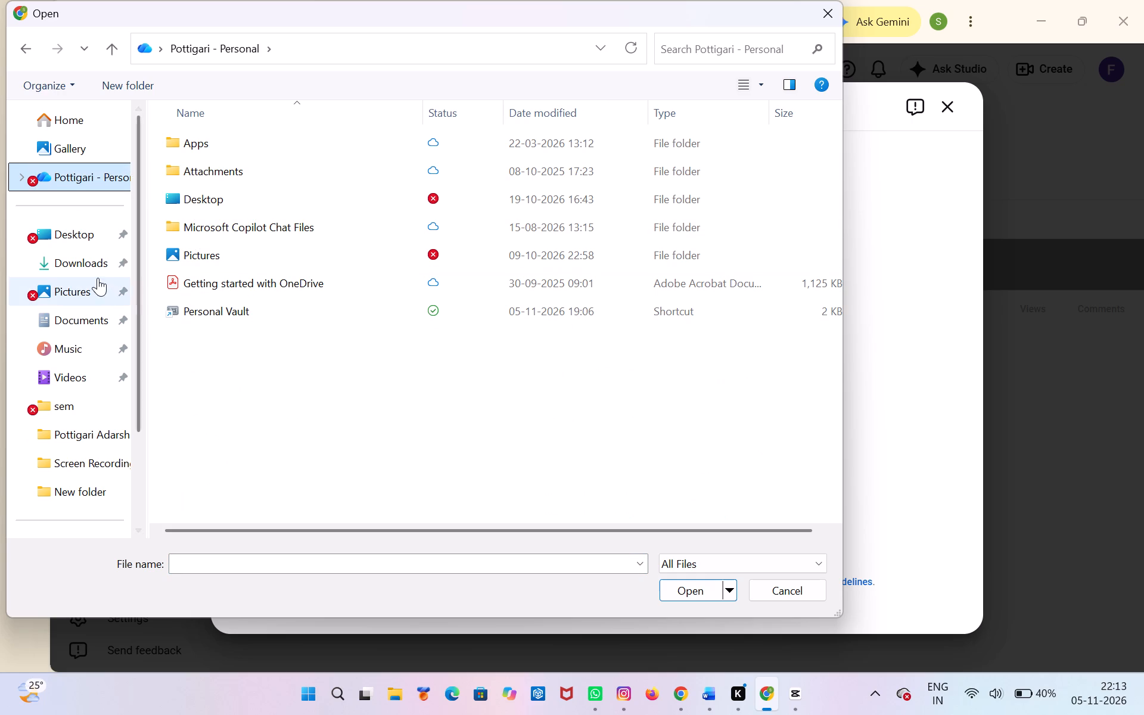
{"action": "scroll", "coordinate": [166, 201], "scroll_direction": "down", "scroll_amount": 4}
{"action": "scroll", "coordinate": [114, 240], "scroll_direction": "down", "scroll_amount": 5}
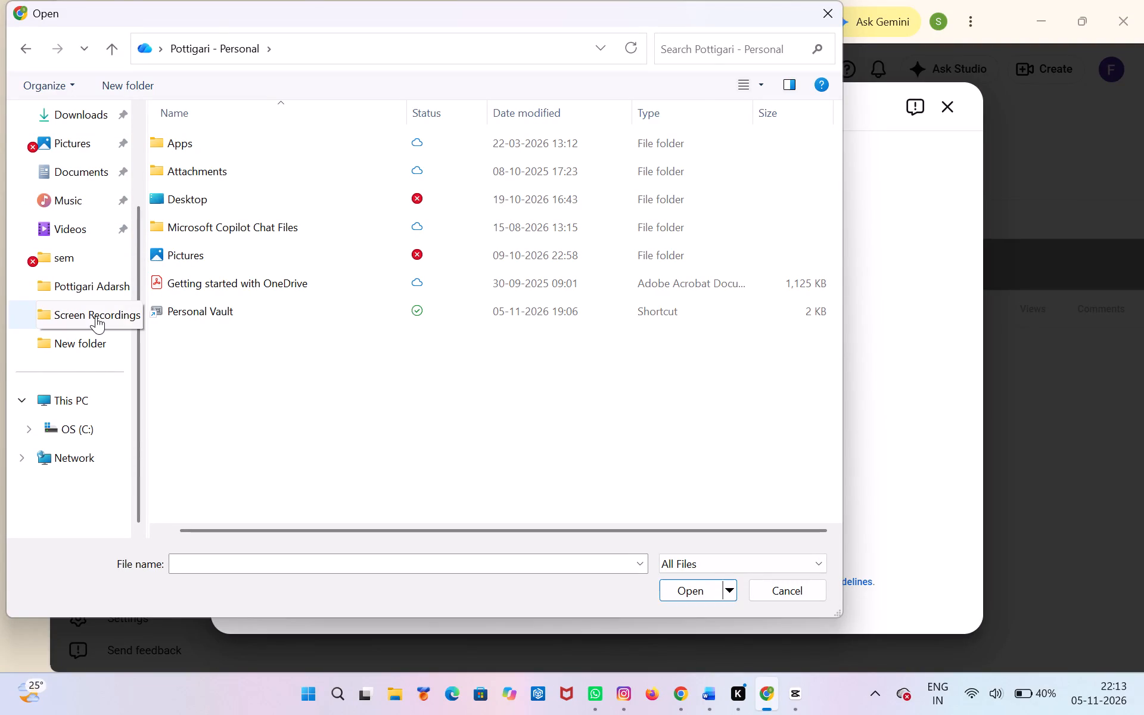
{"action": "double_click", "coordinate": [95, 297]}
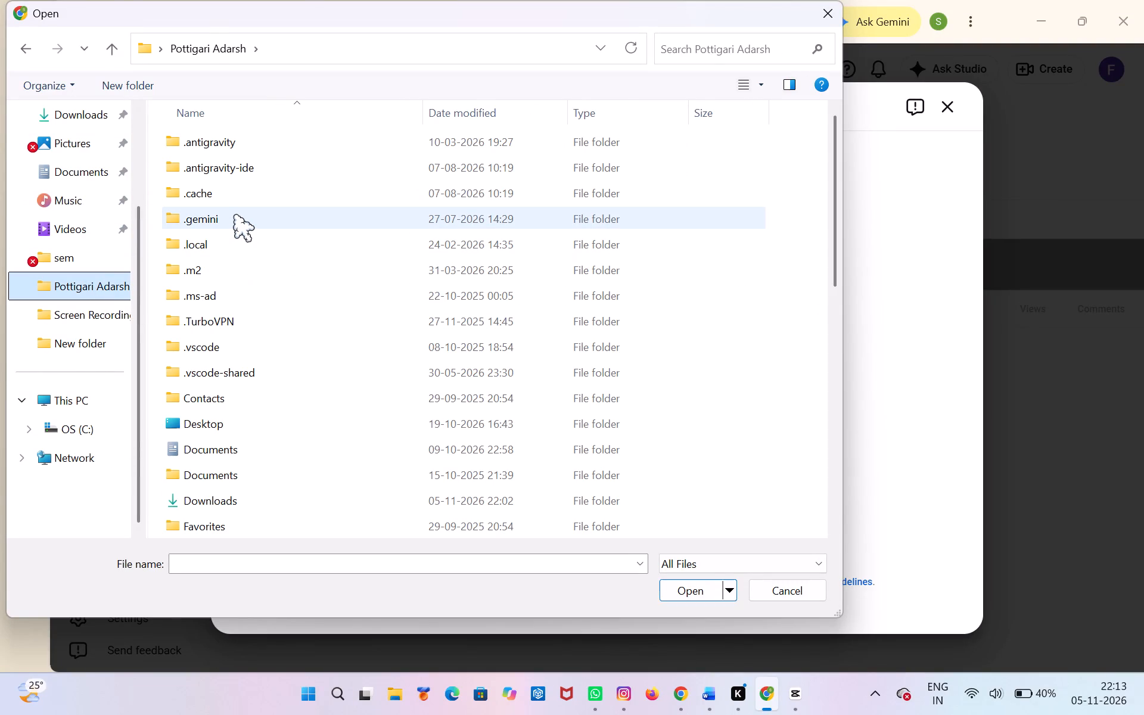
{"action": "scroll", "coordinate": [234, 218], "scroll_direction": "down", "scroll_amount": 2}
{"action": "scroll", "coordinate": [231, 272], "scroll_direction": "down", "scroll_amount": 1}
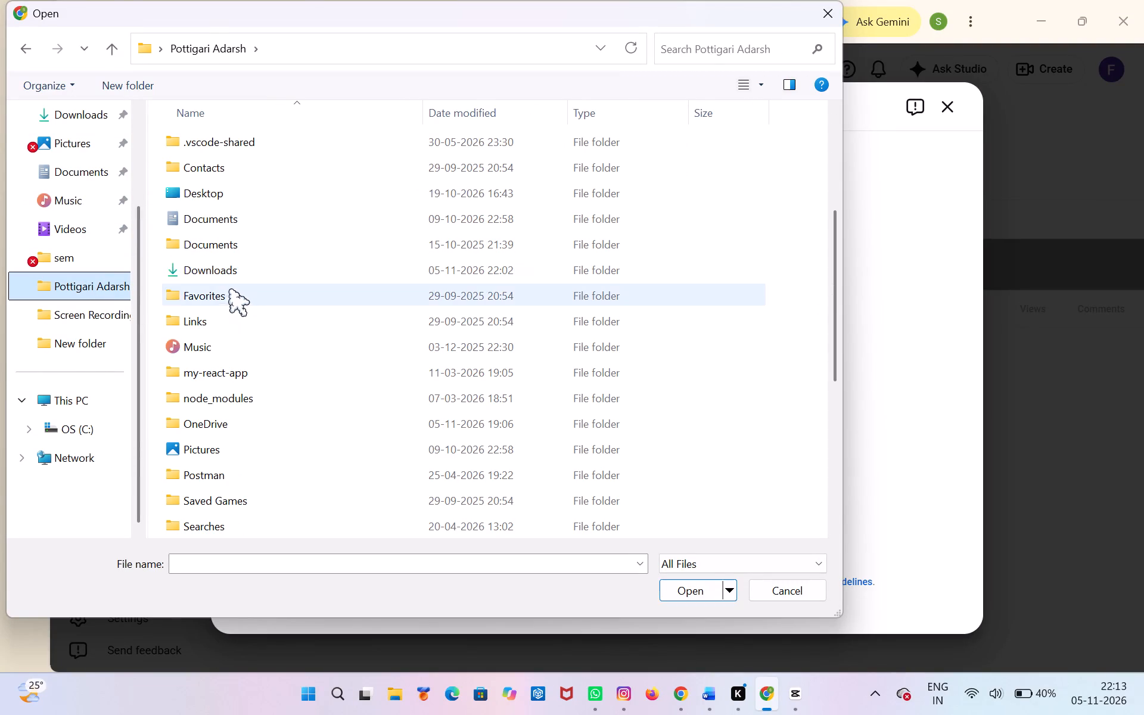
{"action": "scroll", "coordinate": [228, 304], "scroll_direction": "down", "scroll_amount": 1}
Look for the exported video in the Attachments and Desktop folders inside OneDrive.
{"action": "double_click", "coordinate": [220, 343]}
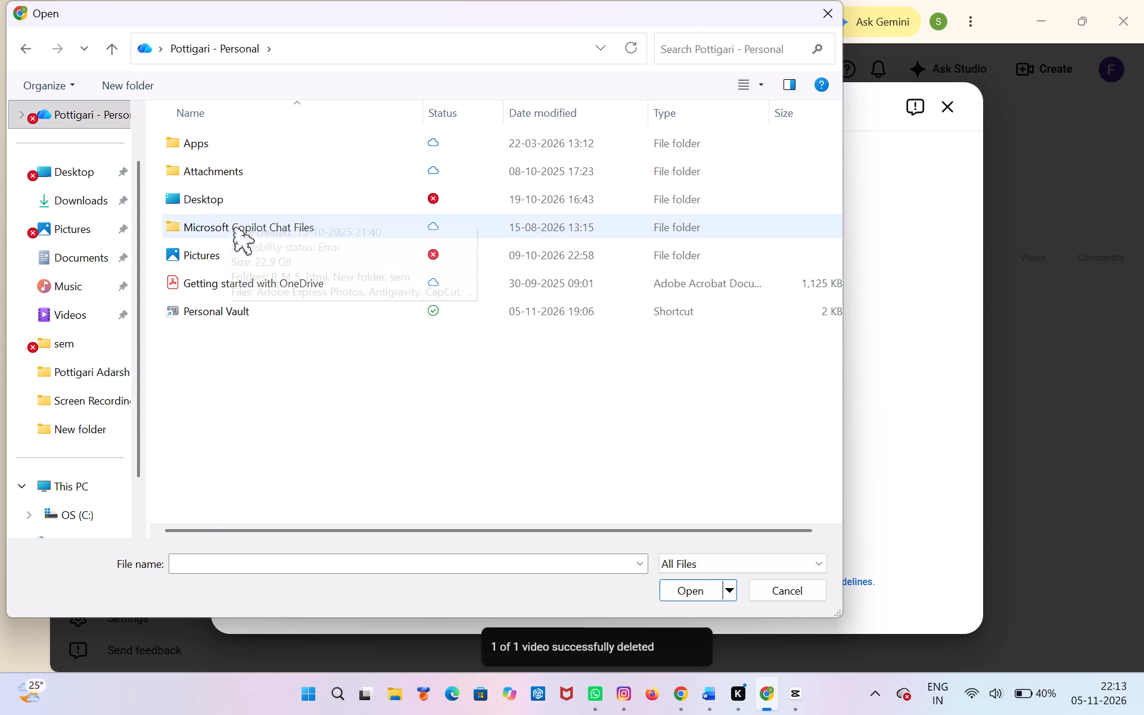
{"action": "left_click", "coordinate": [234, 150]}
{"action": "double_click", "coordinate": [230, 158]}
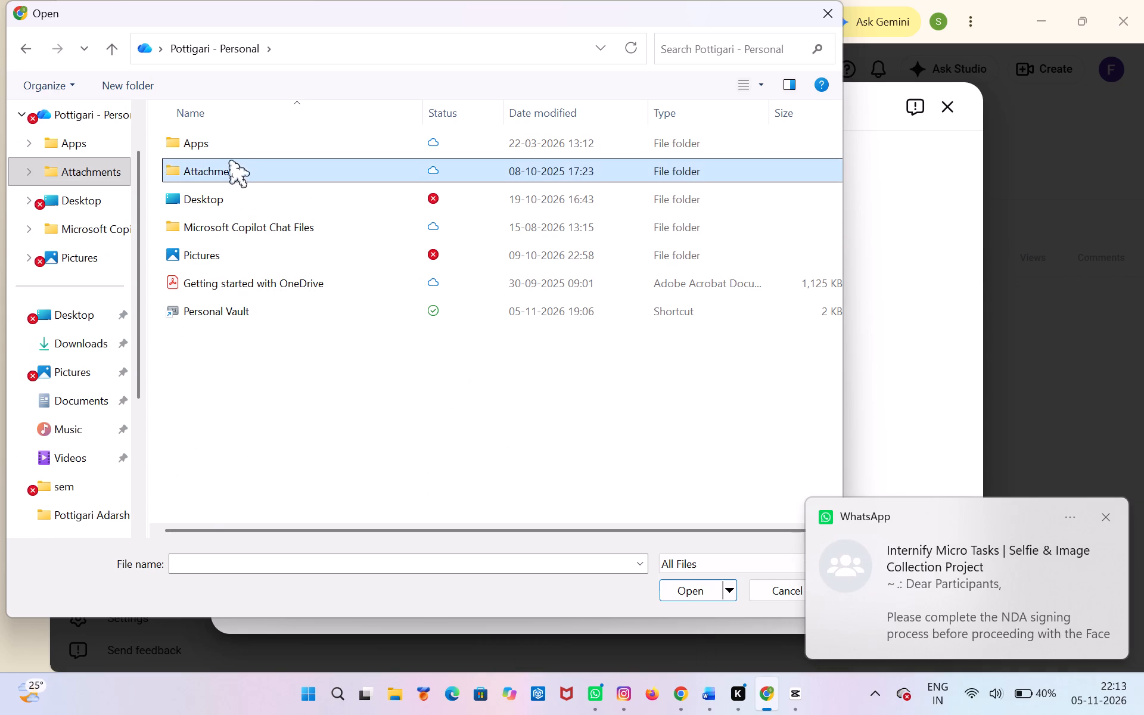
{"action": "left_click", "coordinate": [21, 45]}
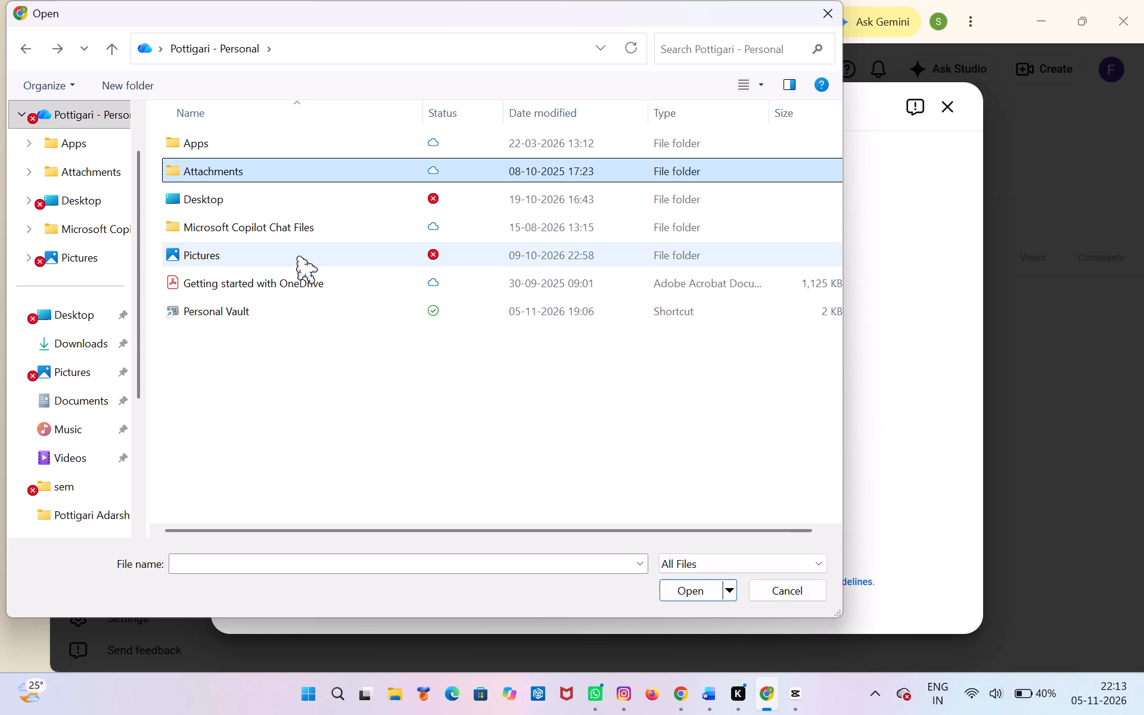
{"action": "double_click", "coordinate": [319, 199]}
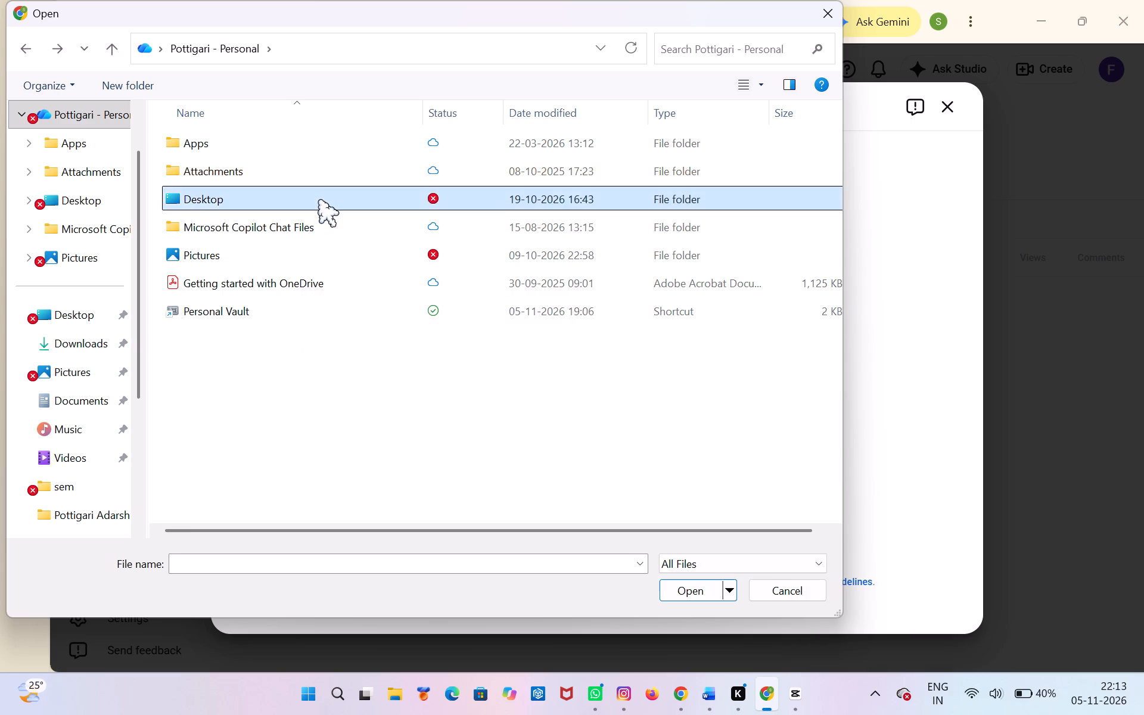
{"action": "left_click", "coordinate": [10, 33]}
{"action": "left_click", "coordinate": [38, 57]}
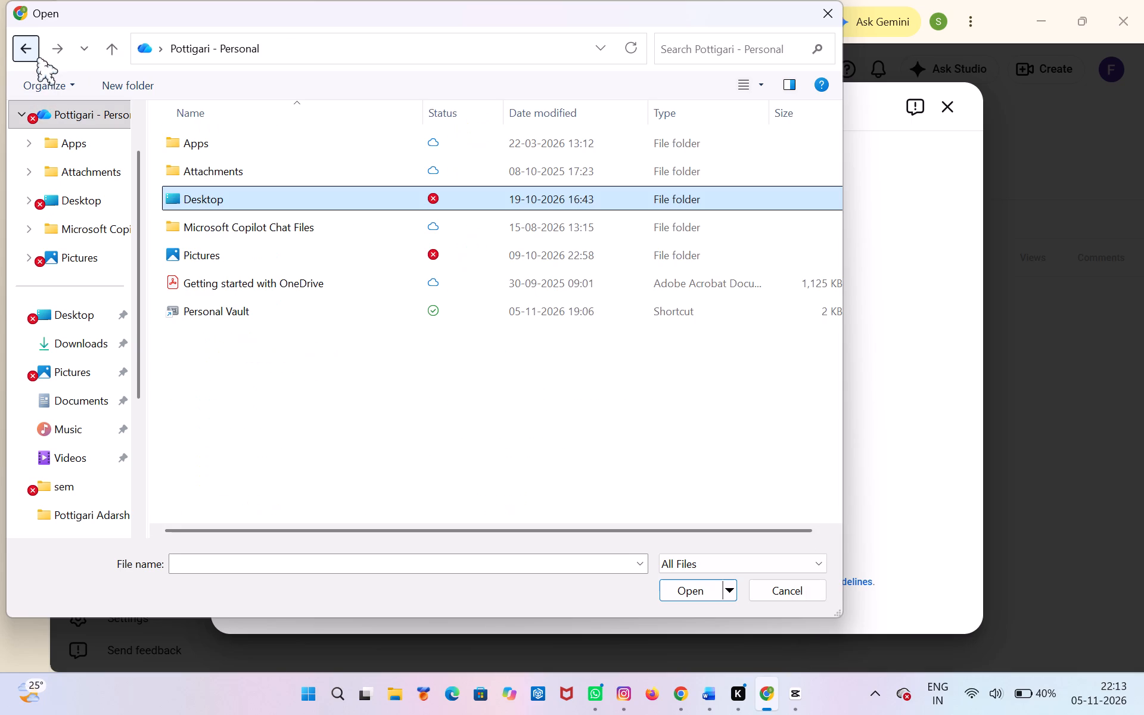
Check the Videos folder and its Captures, AnyDesk and Wand subfolders for the exported video, and close file selection without choosing a file.
{"action": "scroll", "coordinate": [89, 323], "scroll_direction": "down", "scroll_amount": 5}
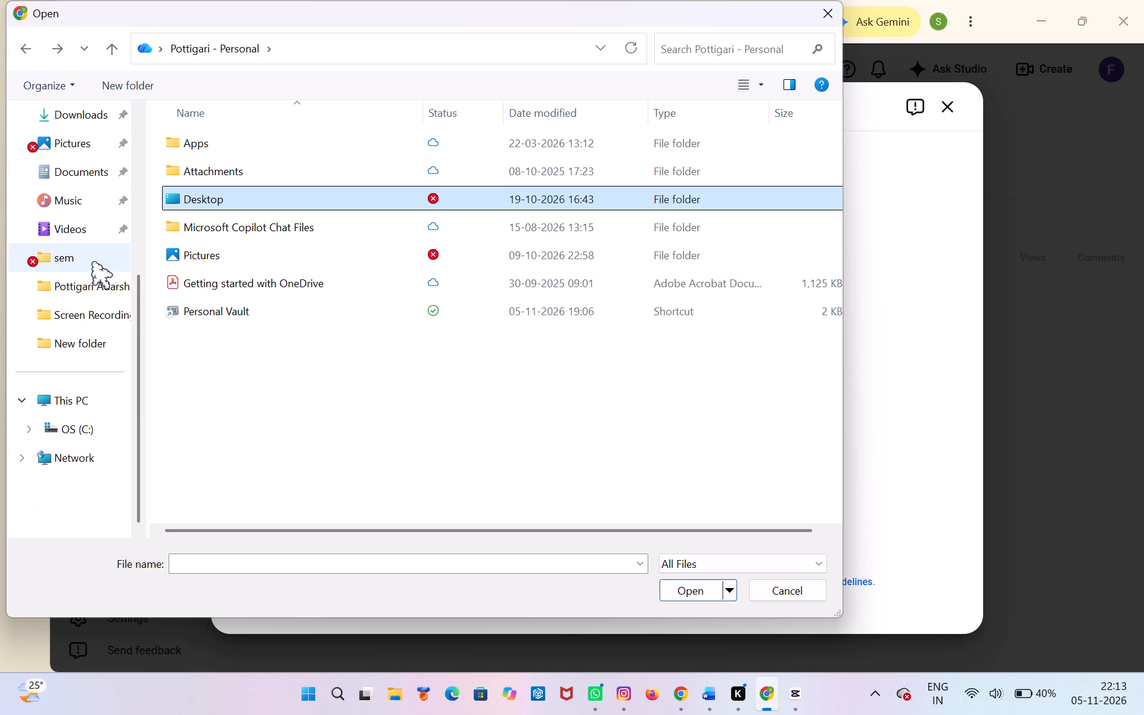
{"action": "double_click", "coordinate": [94, 236]}
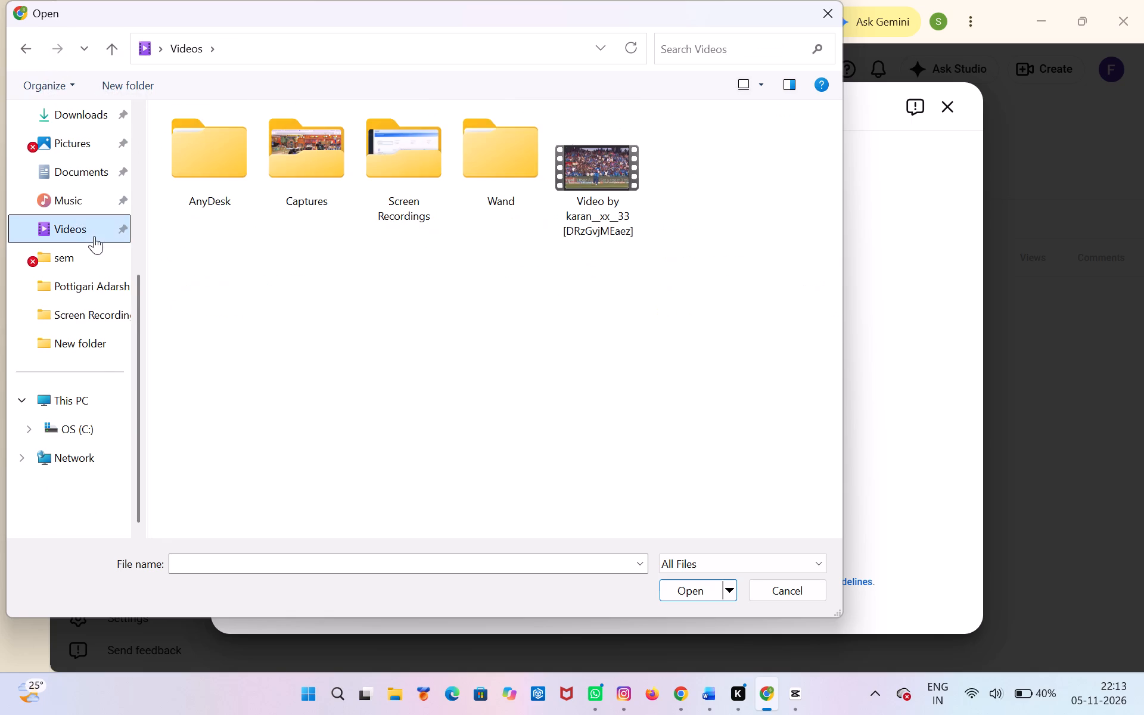
{"action": "double_click", "coordinate": [262, 175]}
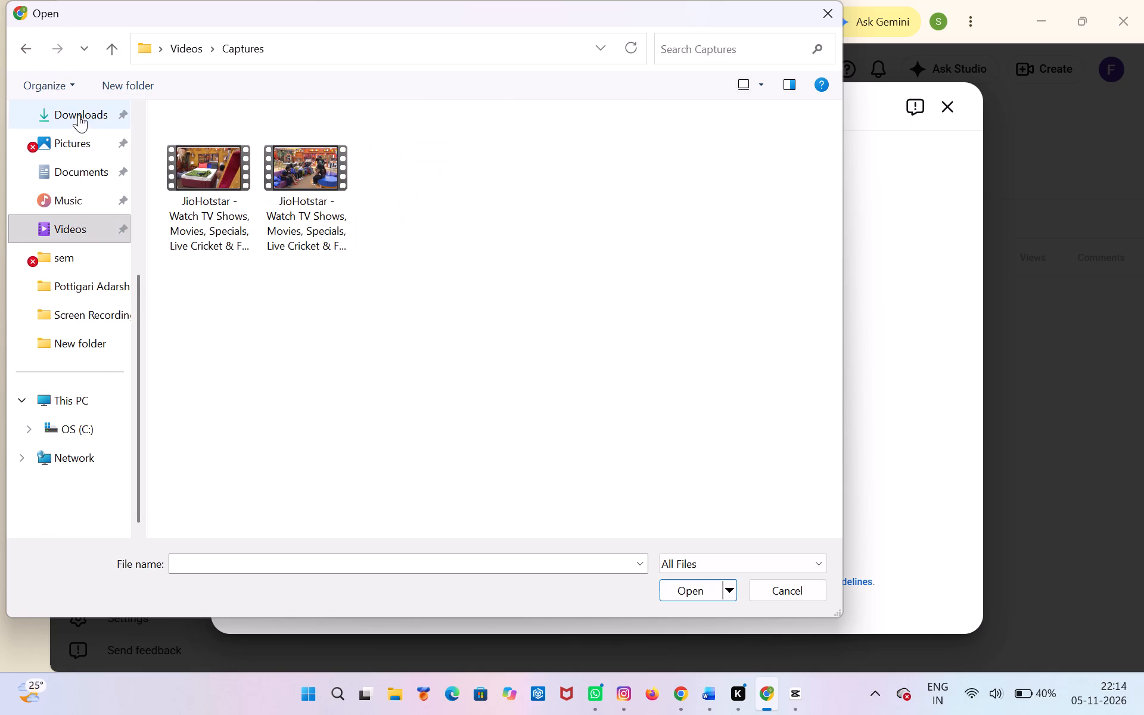
{"action": "left_click", "coordinate": [17, 45]}
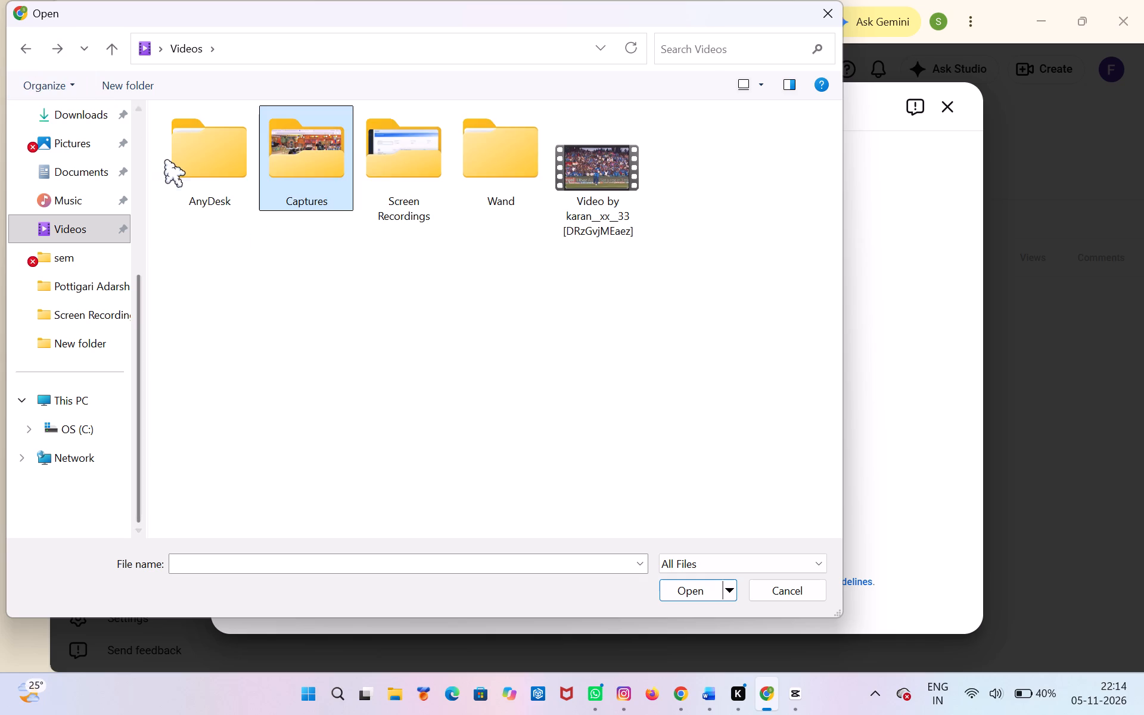
{"action": "double_click", "coordinate": [175, 159]}
{"action": "left_click", "coordinate": [28, 47]}
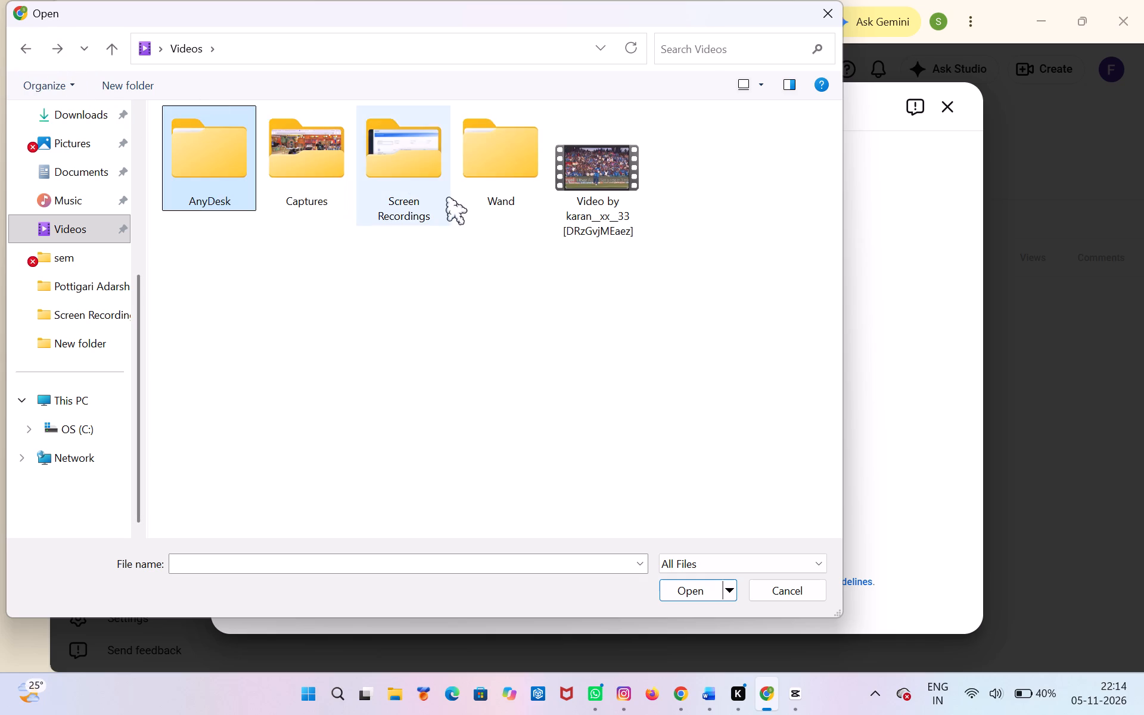
{"action": "double_click", "coordinate": [470, 173]}
{"action": "left_click", "coordinate": [22, 47]}
{"action": "left_click", "coordinate": [20, 43]}
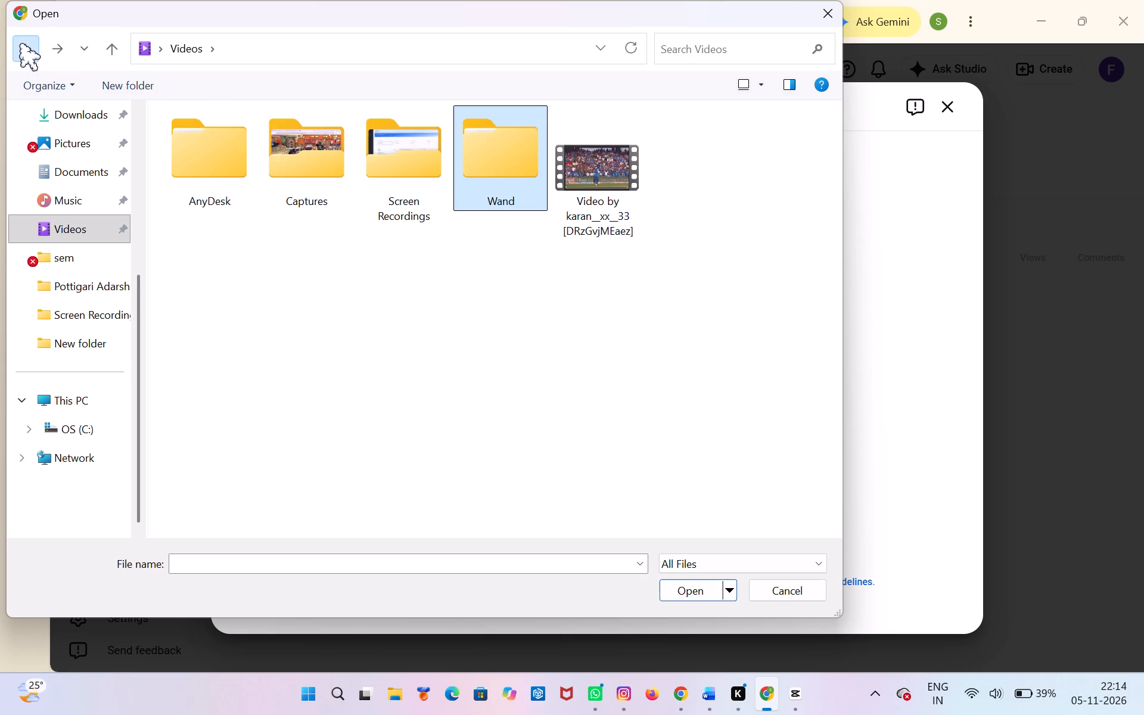
{"action": "scroll", "coordinate": [288, 319], "scroll_direction": "up", "scroll_amount": 3}
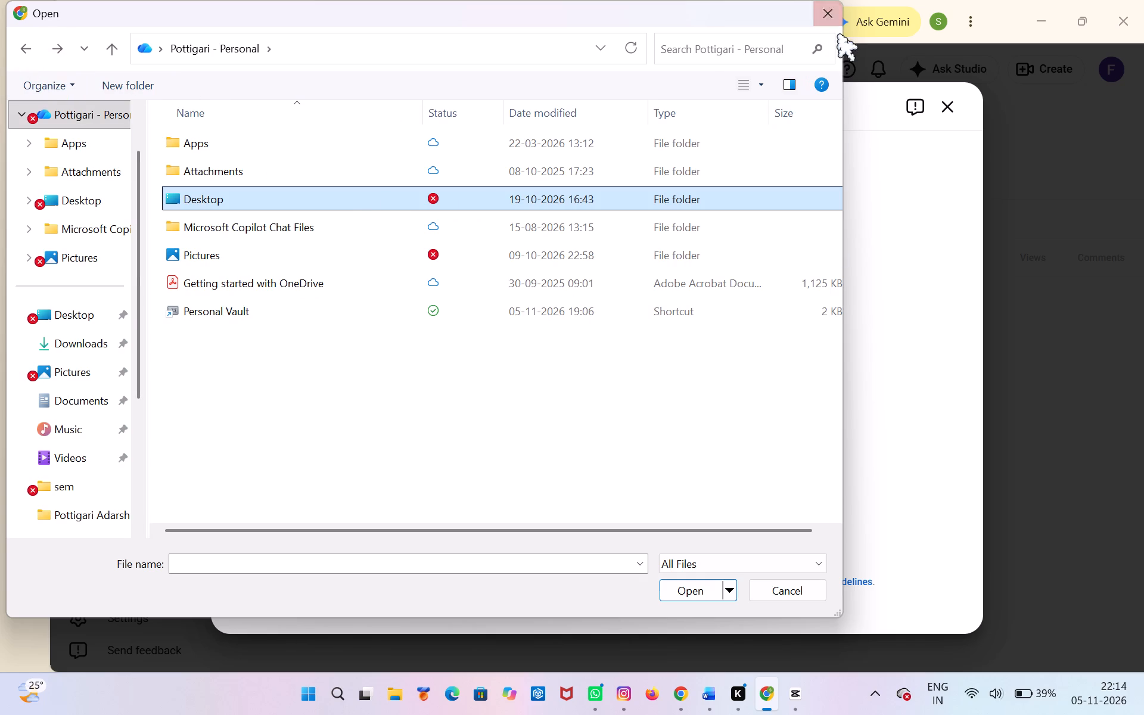
{"action": "left_click", "coordinate": [834, 24]}
Switch to CapCut and open project 1105.
{"action": "left_click", "coordinate": [792, 698]}
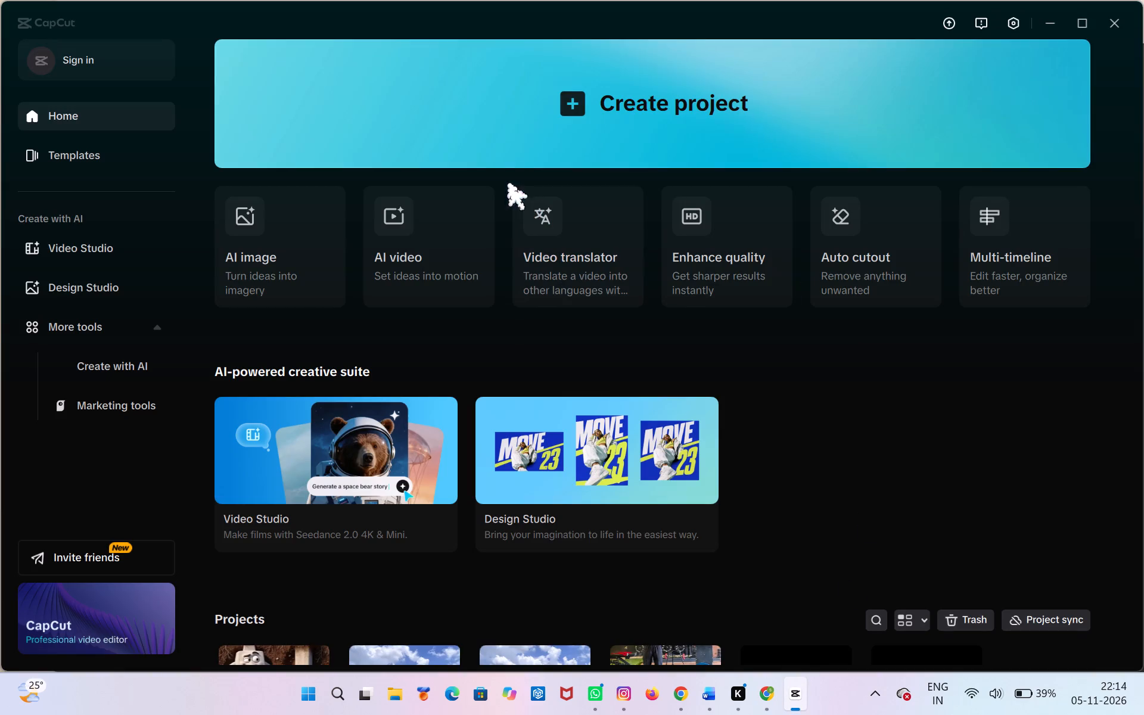
{"action": "scroll", "coordinate": [394, 470], "scroll_direction": "down", "scroll_amount": 4}
{"action": "left_click", "coordinate": [313, 526]}
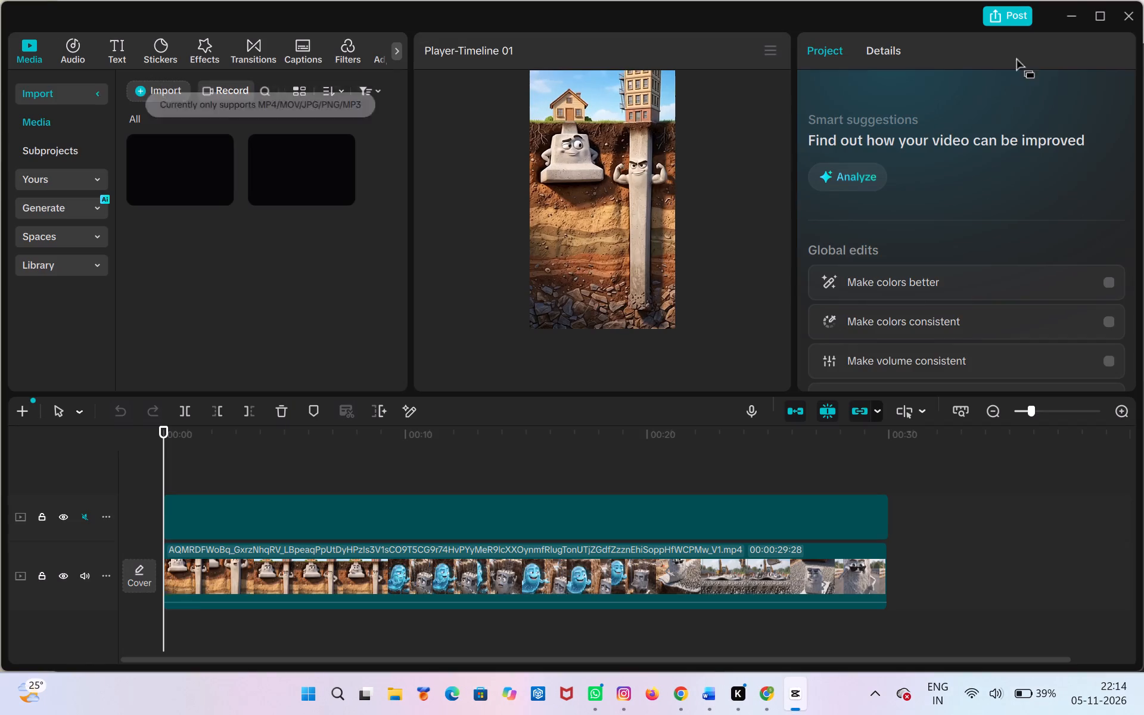
Examine the export settings of project 1105 and the folder path its export is saved to.
{"action": "left_click", "coordinate": [1018, 4]}
{"action": "left_click", "coordinate": [1018, 6]}
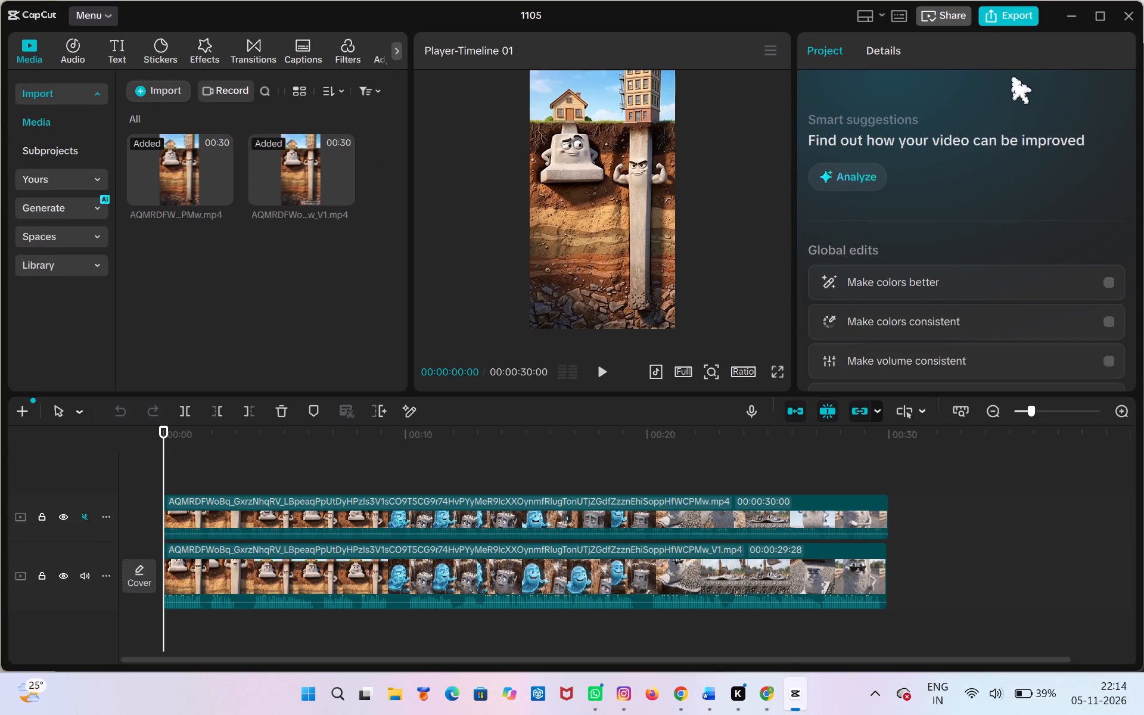
{"action": "left_click", "coordinate": [1023, 16]}
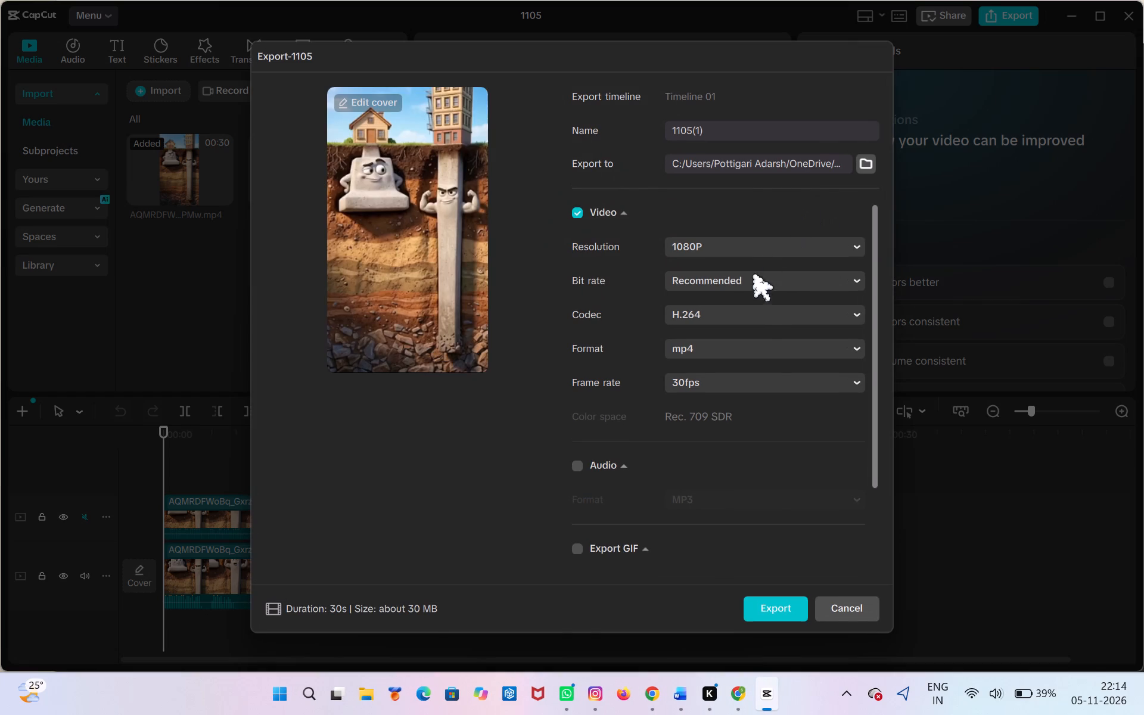
{"action": "scroll", "coordinate": [756, 380], "scroll_direction": "down", "scroll_amount": 3}
{"action": "scroll", "coordinate": [708, 313], "scroll_direction": "up", "scroll_amount": 3}
{"action": "left_click", "coordinate": [796, 166]}
{"action": "left_click", "coordinate": [859, 157]}
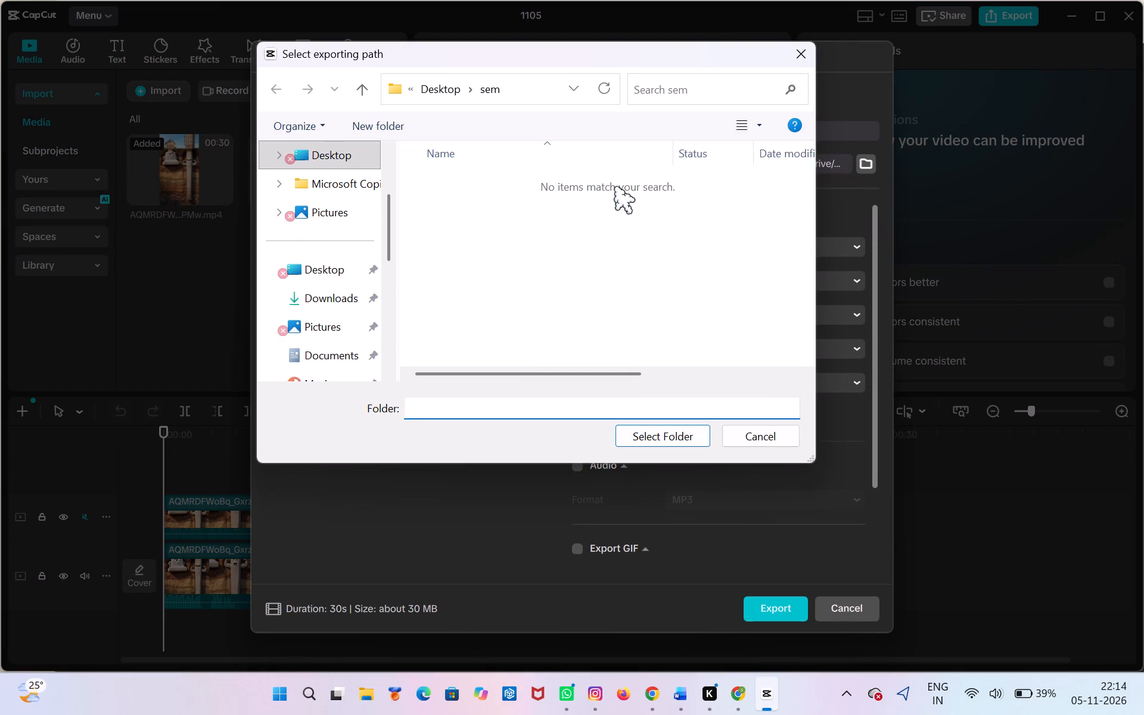
{"action": "scroll", "coordinate": [610, 189], "scroll_direction": "up", "scroll_amount": 3}
{"action": "scroll", "coordinate": [332, 183], "scroll_direction": "up", "scroll_amount": 2}
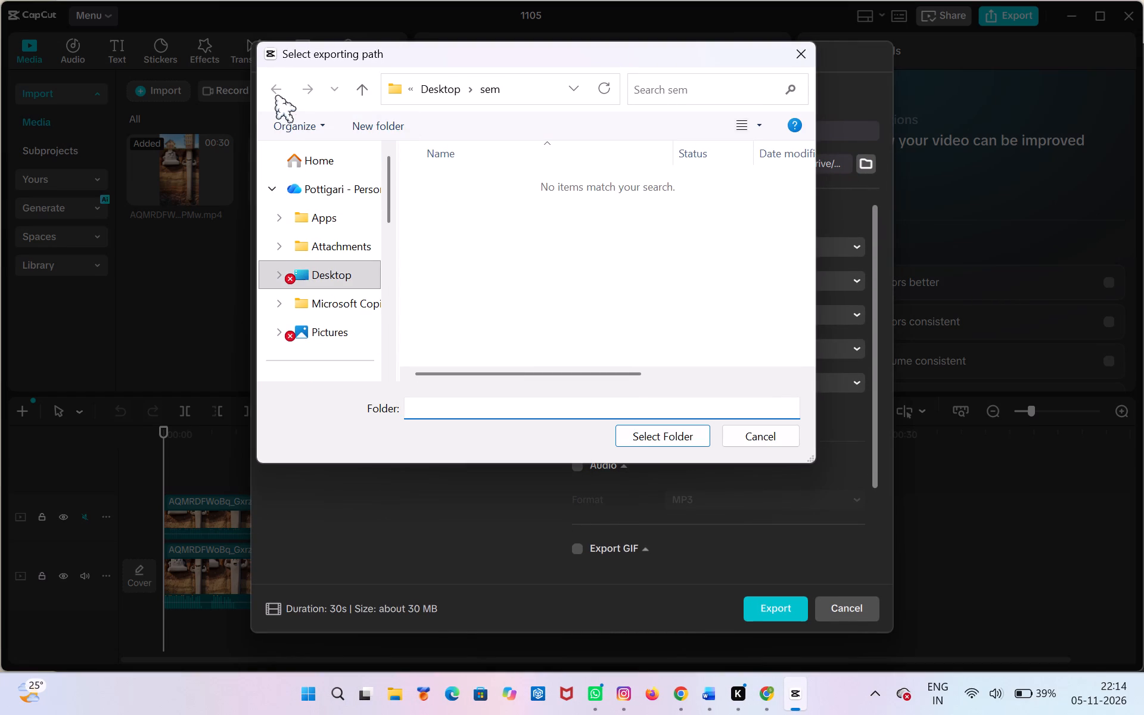
{"action": "left_click", "coordinate": [276, 94]}
{"action": "scroll", "coordinate": [449, 317], "scroll_direction": "up", "scroll_amount": 3}
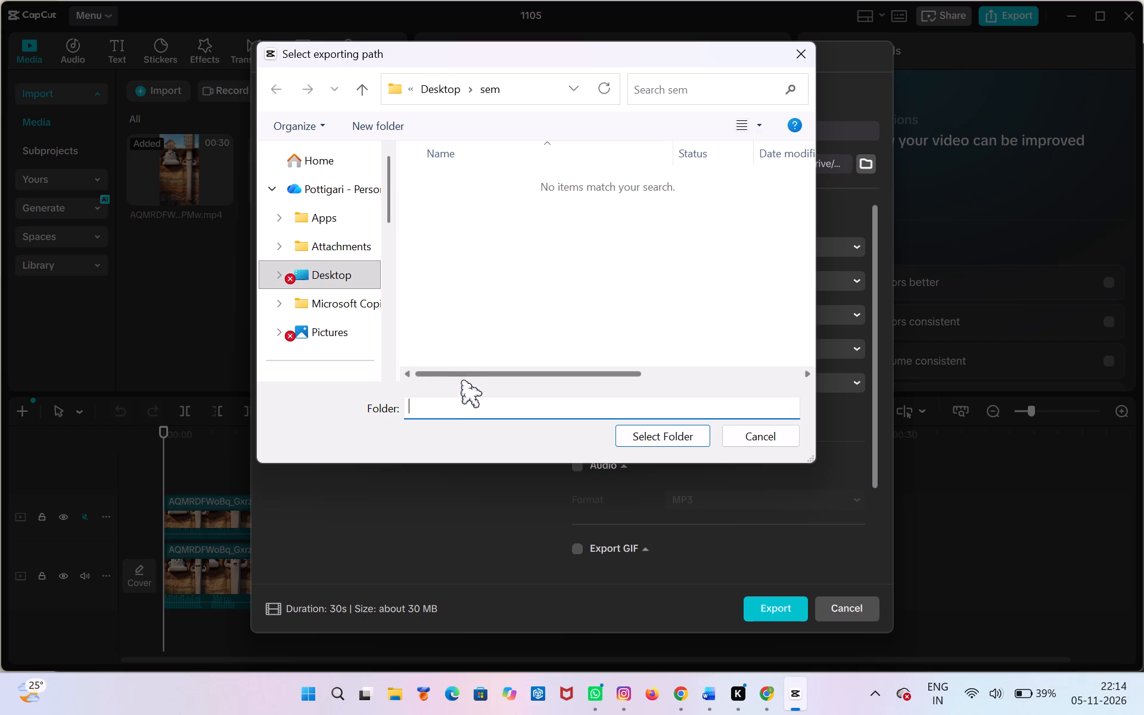
{"action": "left_click_drag", "start_coordinate": [465, 359], "coordinate": [504, 364]}
{"action": "left_click_drag", "start_coordinate": [505, 371], "coordinate": [495, 363]}
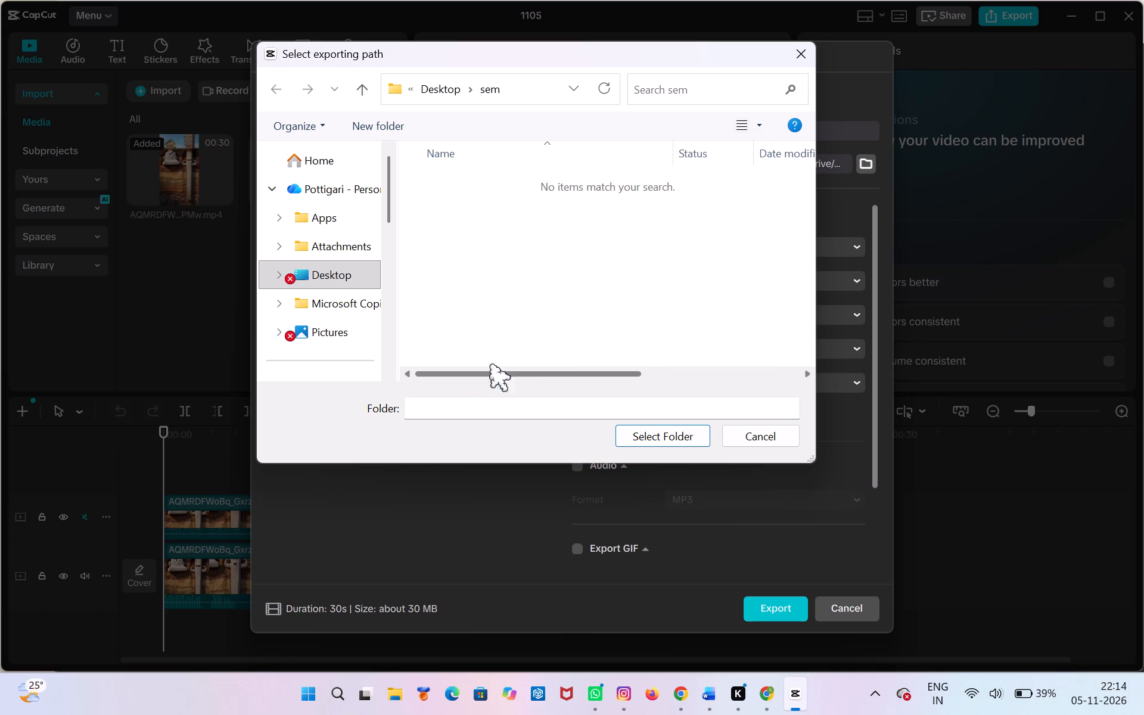
{"action": "scroll", "coordinate": [356, 267], "scroll_direction": "down", "scroll_amount": 1}
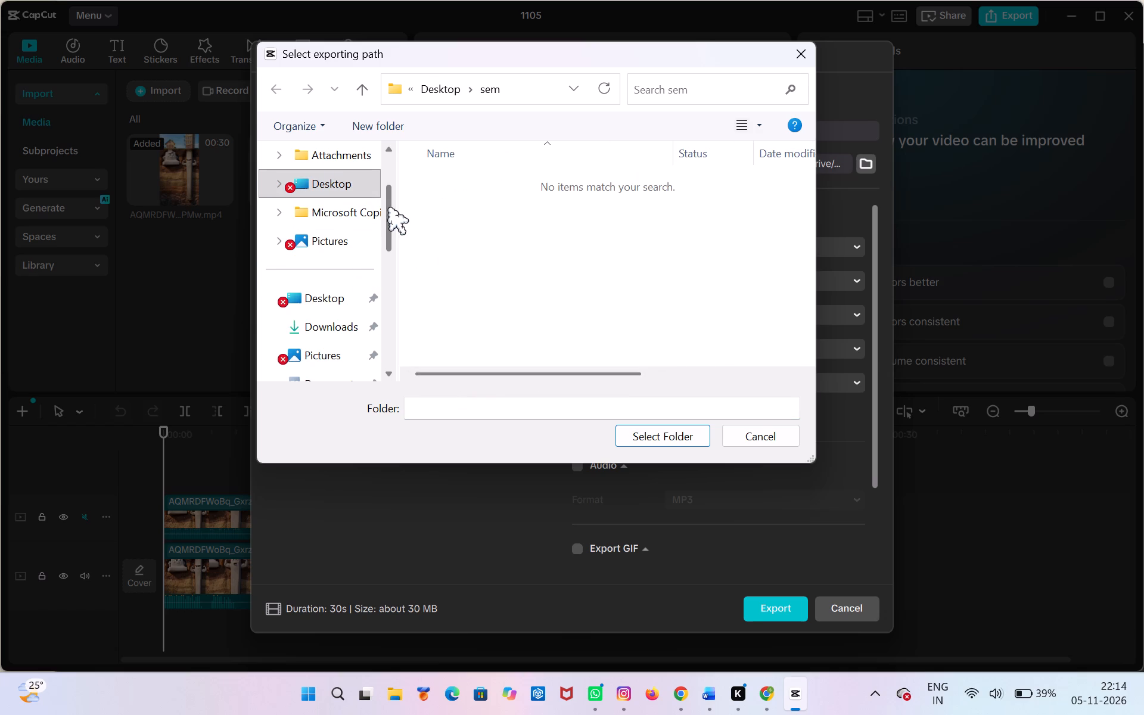
{"action": "left_click_drag", "start_coordinate": [388, 207], "coordinate": [402, 158]}
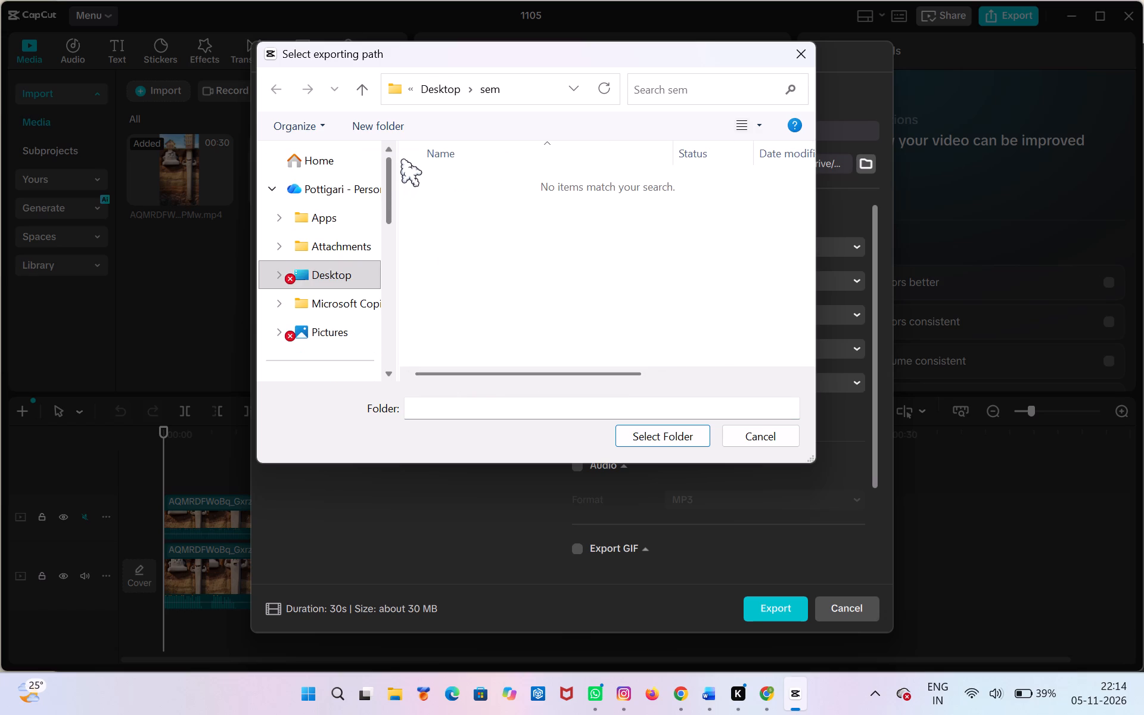
{"action": "left_click_drag", "start_coordinate": [402, 158], "coordinate": [406, 153]}
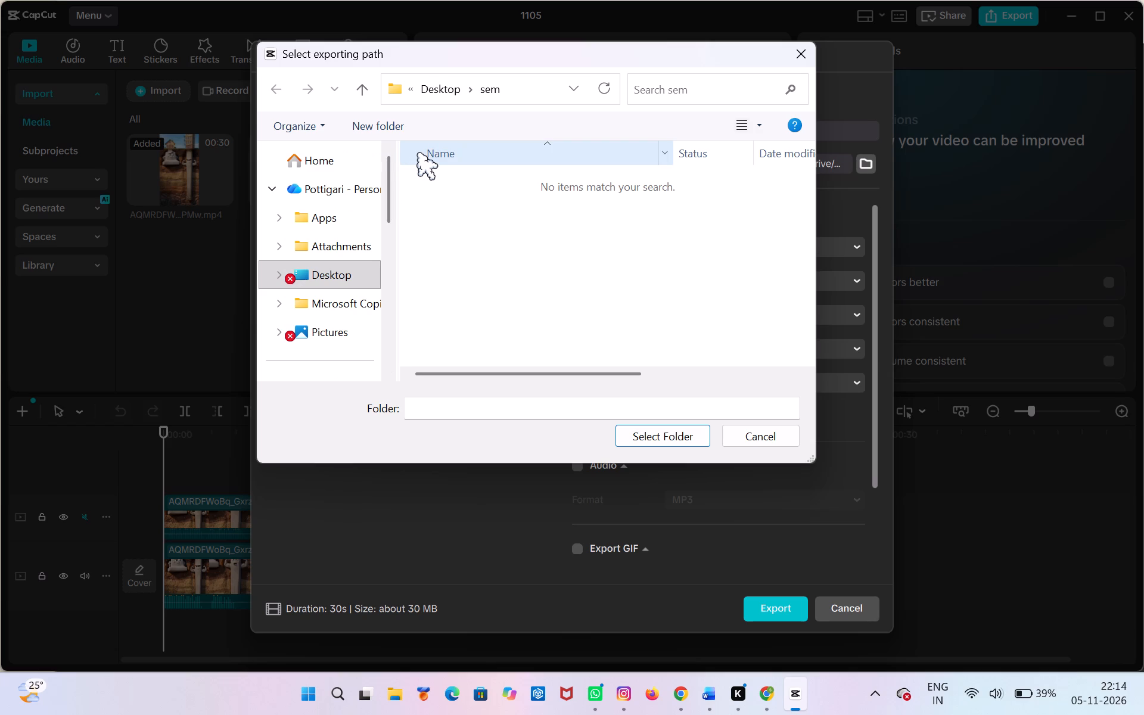
{"action": "scroll", "coordinate": [436, 153], "scroll_direction": "up", "scroll_amount": 4}
{"action": "left_click", "coordinate": [571, 83]}
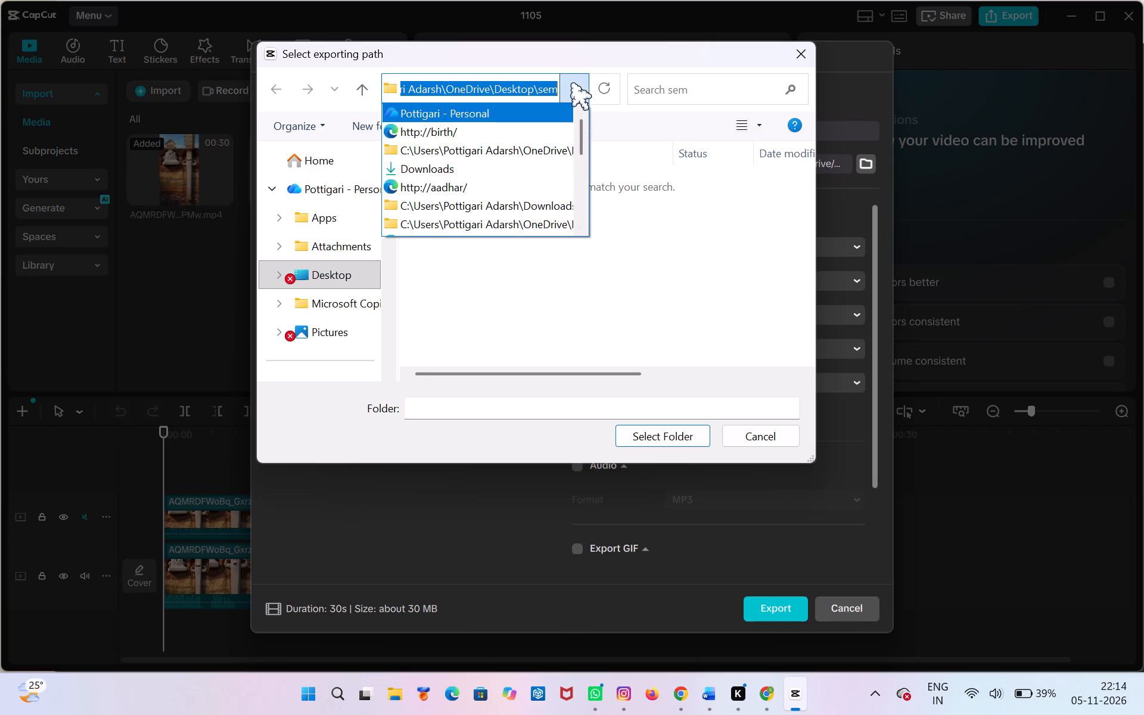
Return to YouTube Studio in Chrome and upload the 1105 MP4 file from the sem folder on the Desktop.
{"action": "left_click", "coordinate": [769, 713]}
{"action": "left_click", "coordinate": [609, 434]}
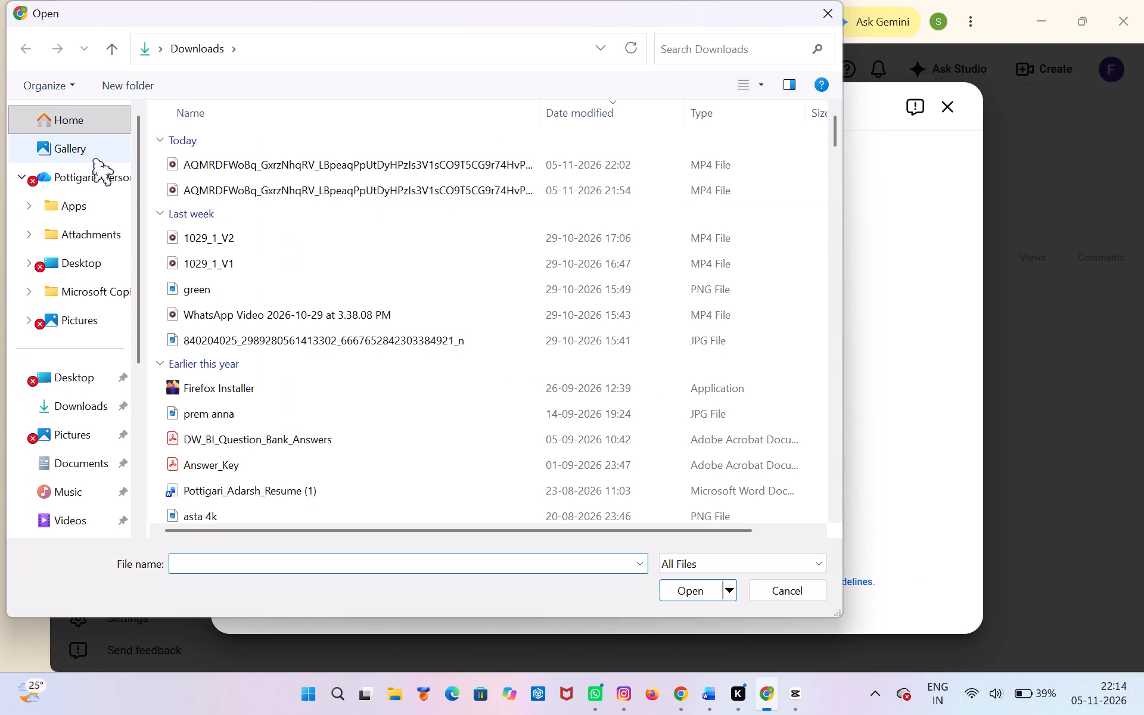
{"action": "double_click", "coordinate": [106, 257]}
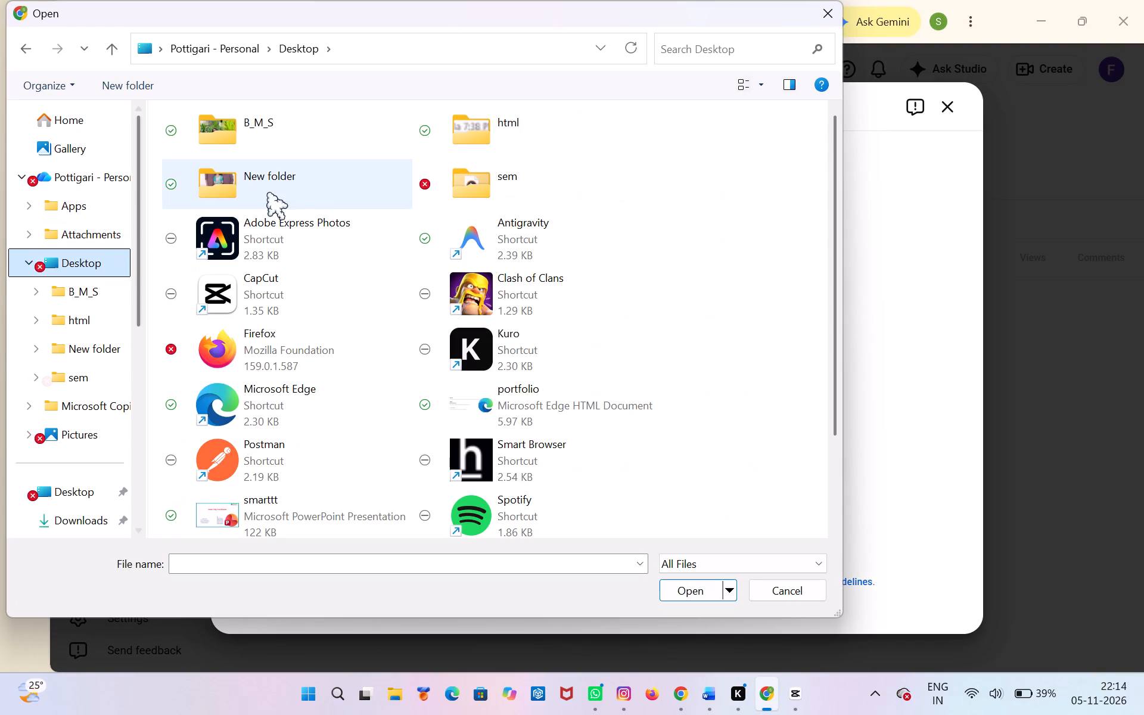
{"action": "double_click", "coordinate": [462, 191]}
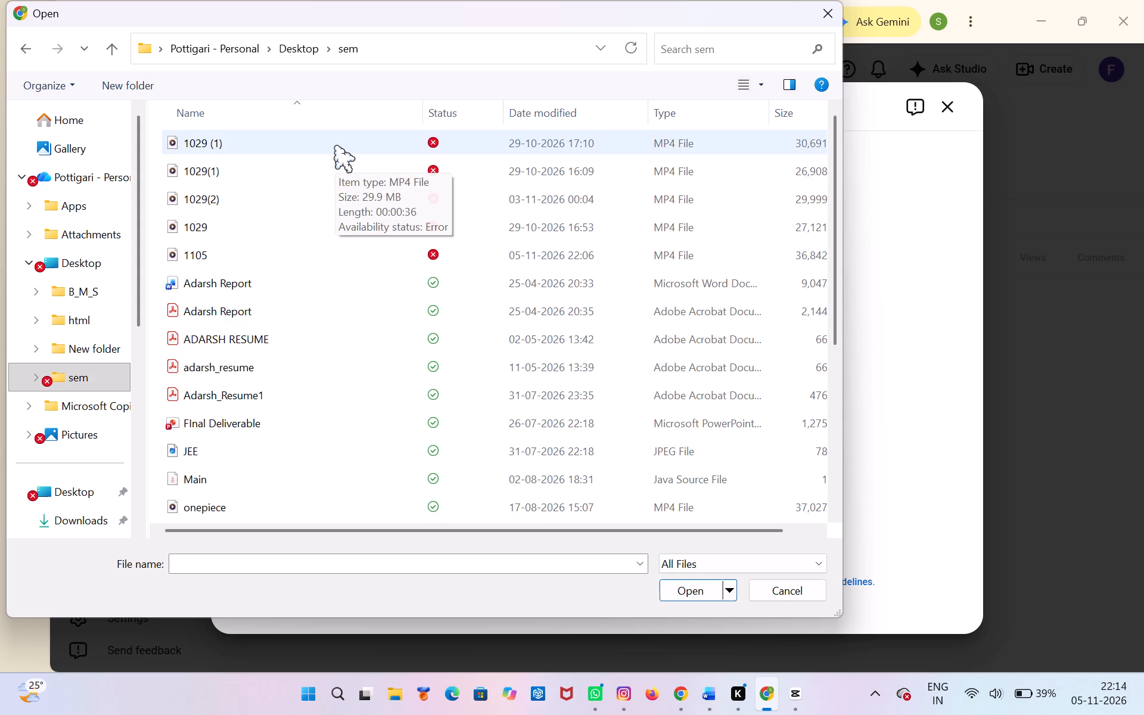
{"action": "scroll", "coordinate": [335, 145], "scroll_direction": "up", "scroll_amount": 2}
{"action": "scroll", "coordinate": [337, 144], "scroll_direction": "down", "scroll_amount": 6}
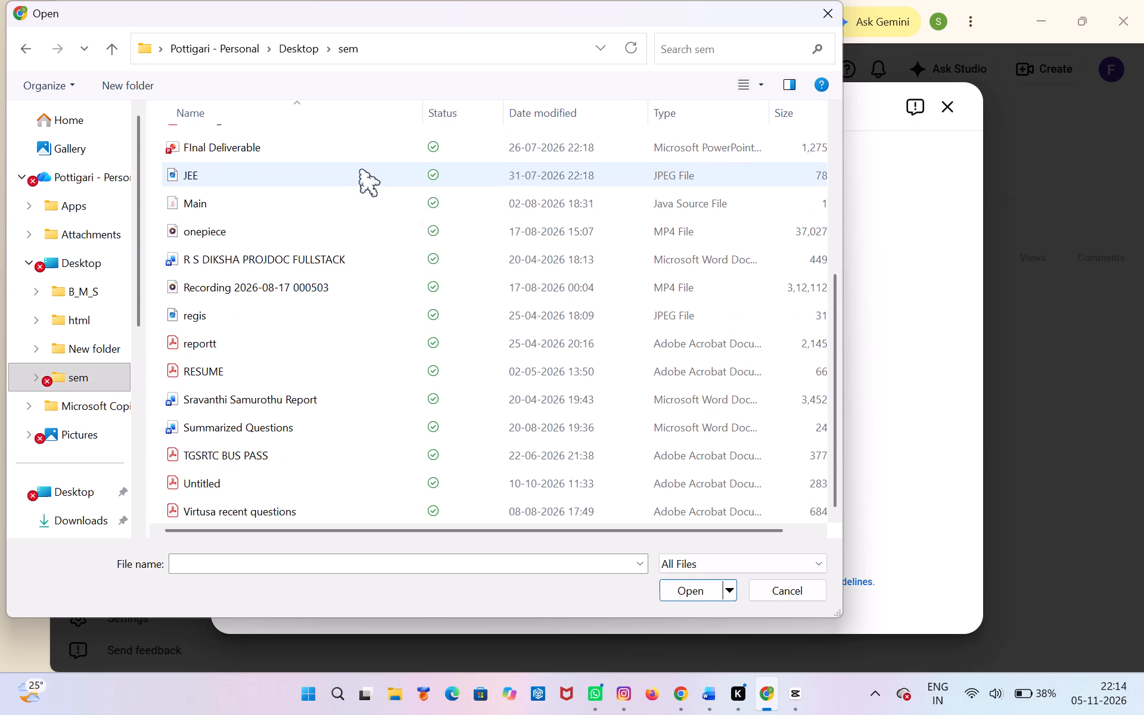
{"action": "scroll", "coordinate": [360, 169], "scroll_direction": "down", "scroll_amount": 7}
{"action": "scroll", "coordinate": [360, 178], "scroll_direction": "up", "scroll_amount": 1}
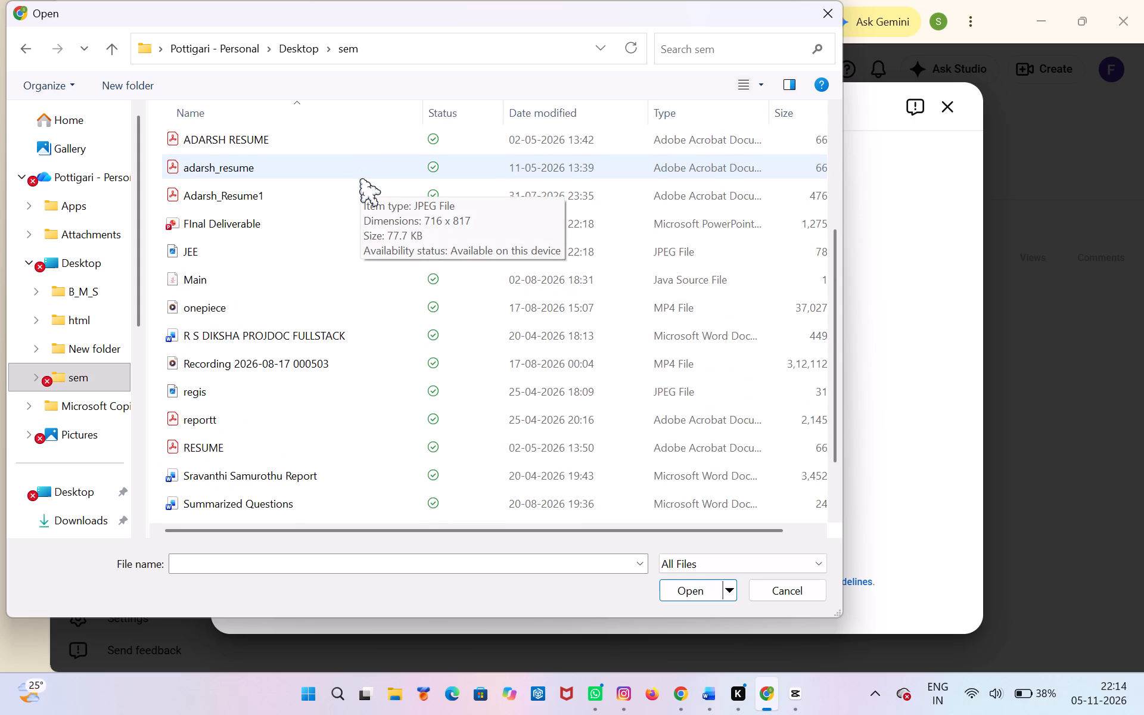
{"action": "scroll", "coordinate": [360, 178], "scroll_direction": "up", "scroll_amount": 12}
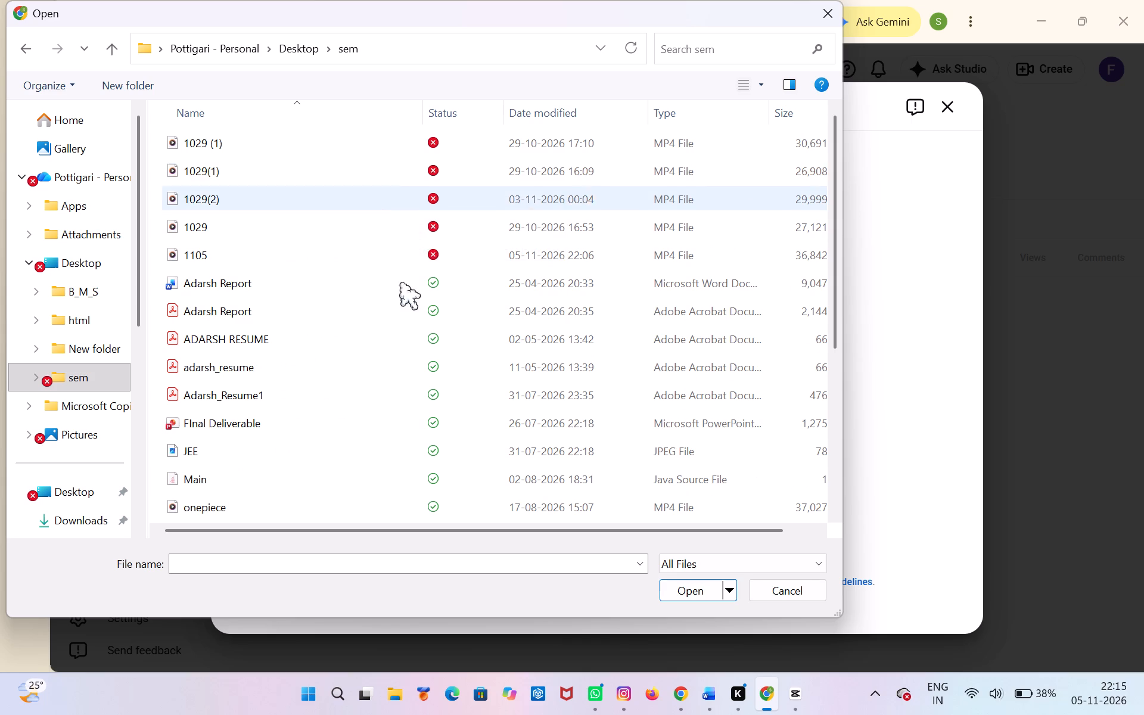
{"action": "left_click_drag", "start_coordinate": [658, 533], "coordinate": [745, 520]}
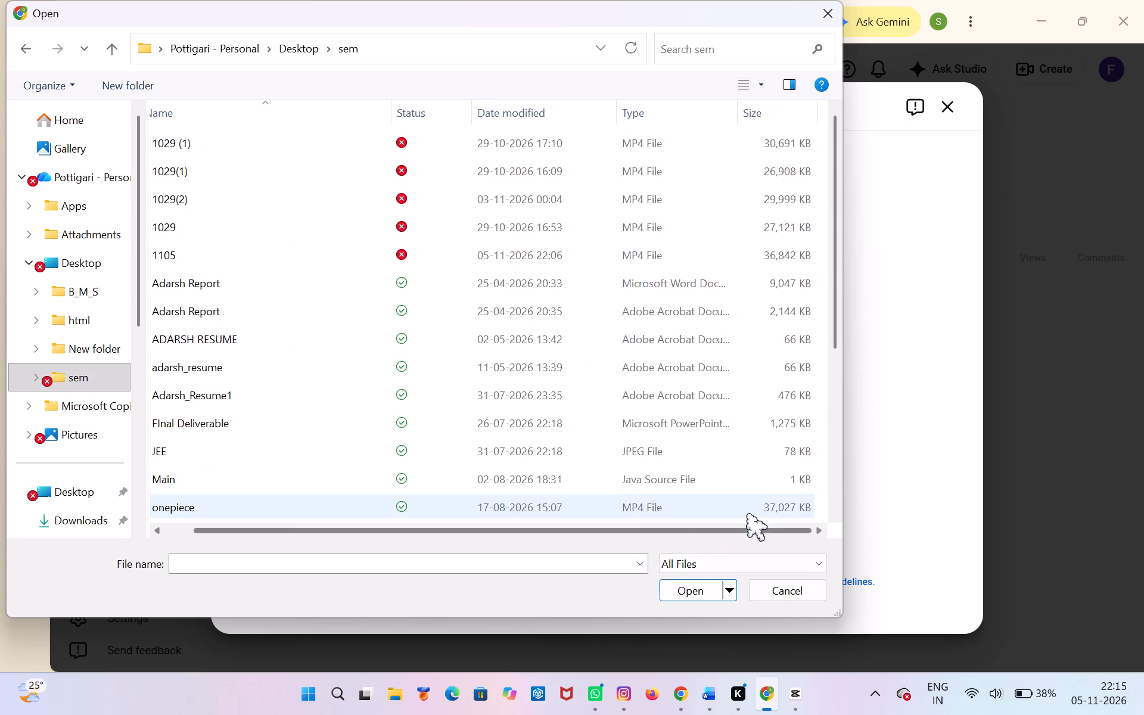
{"action": "scroll", "coordinate": [739, 484], "scroll_direction": "up", "scroll_amount": 4}
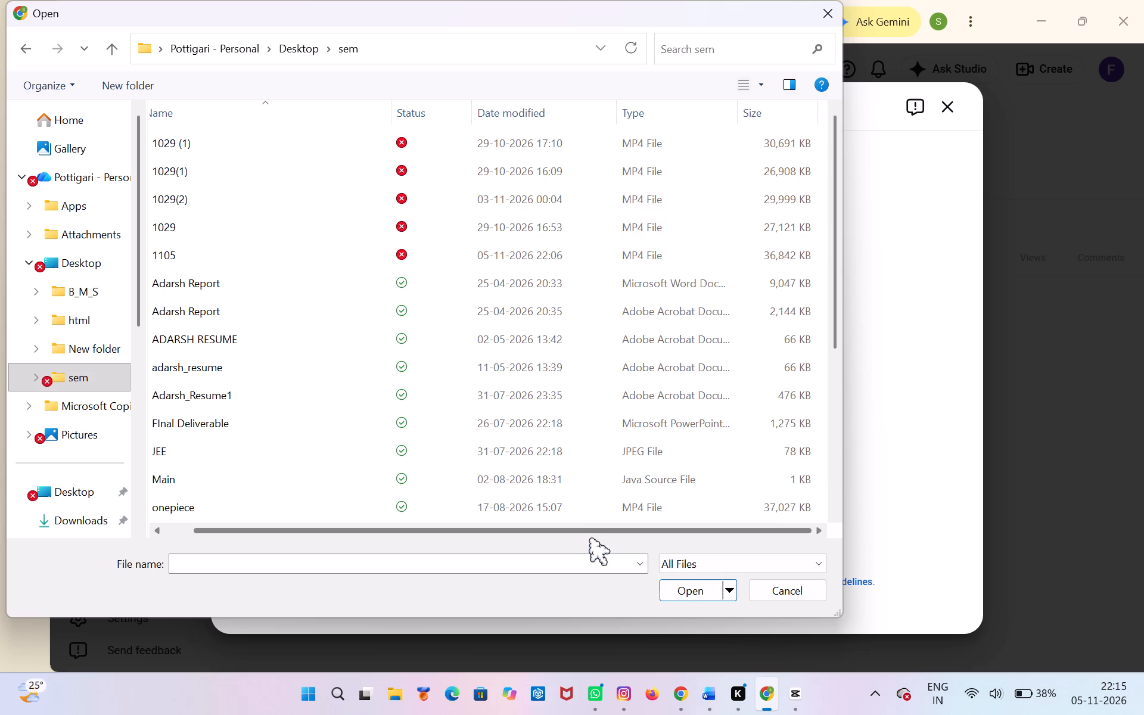
{"action": "left_click_drag", "start_coordinate": [592, 525], "coordinate": [519, 533]}
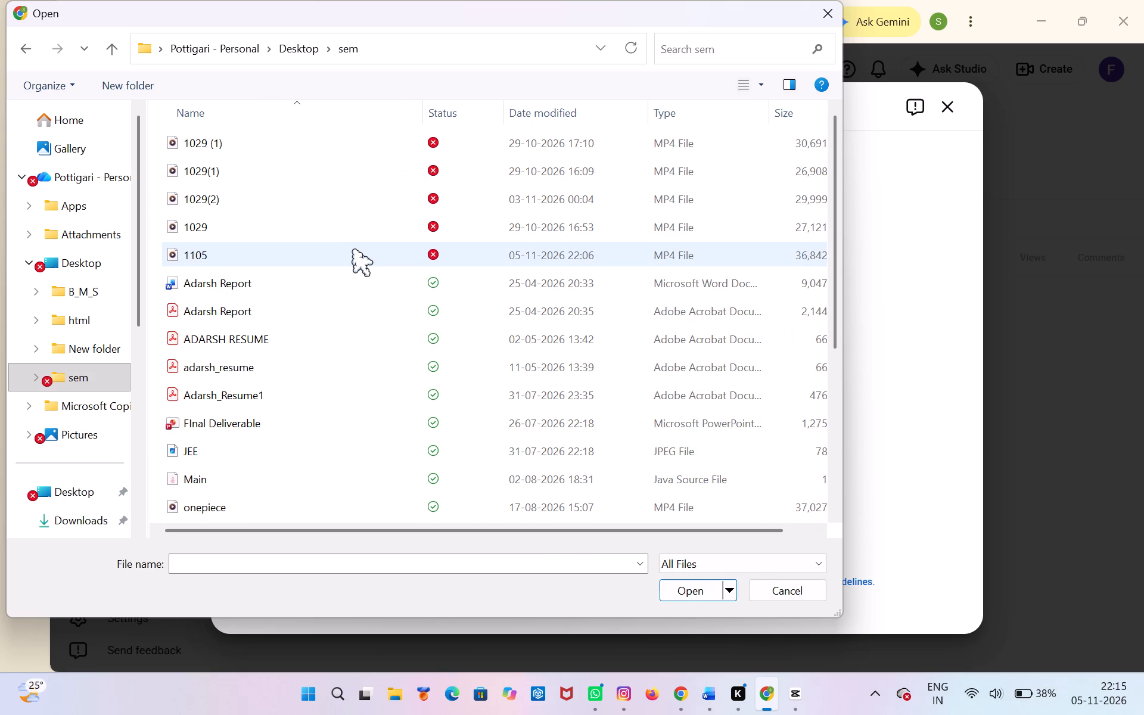
{"action": "double_click", "coordinate": [353, 248]}
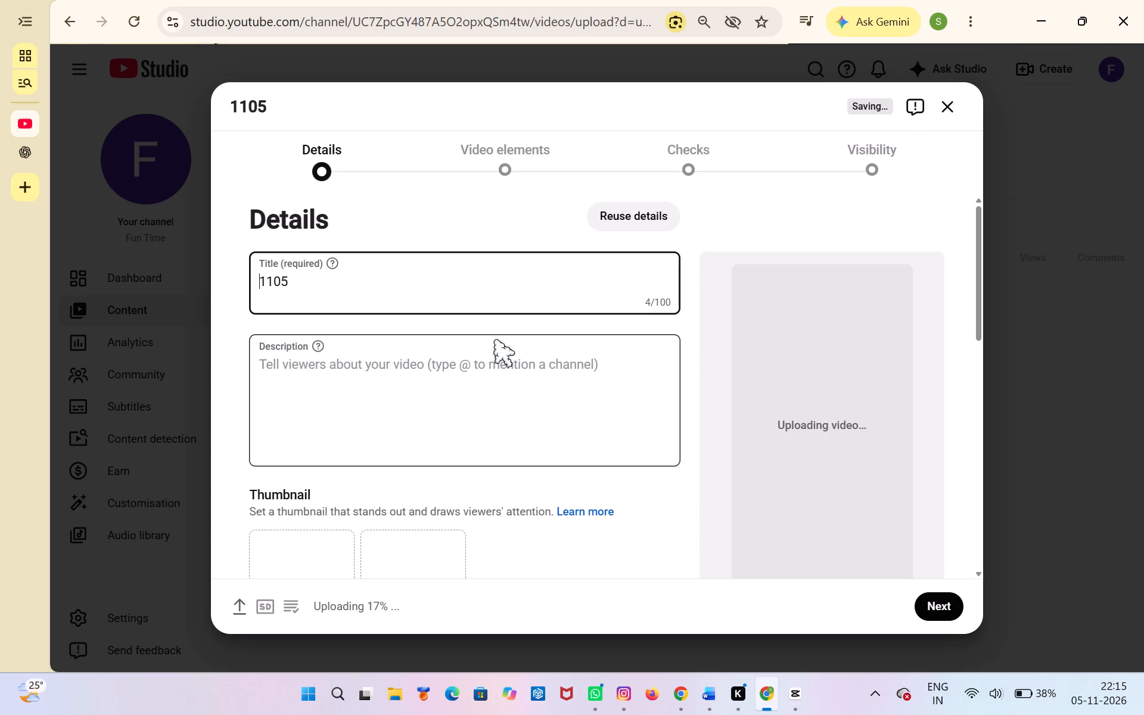
Title the uploaded video "When Construction Materials Come to Life!" and mark it as Made for Kids.
{"action": "left_click_drag", "start_coordinate": [509, 290], "coordinate": [174, 318]}
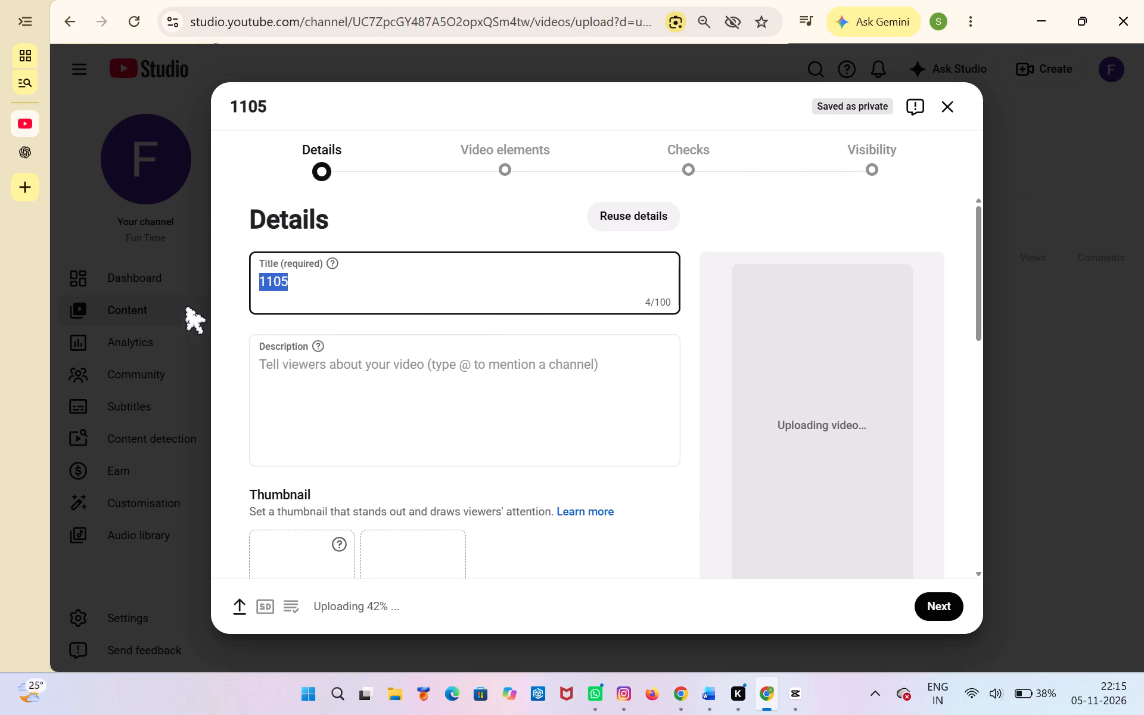
{"action": "key", "text": "ctrl+v"}
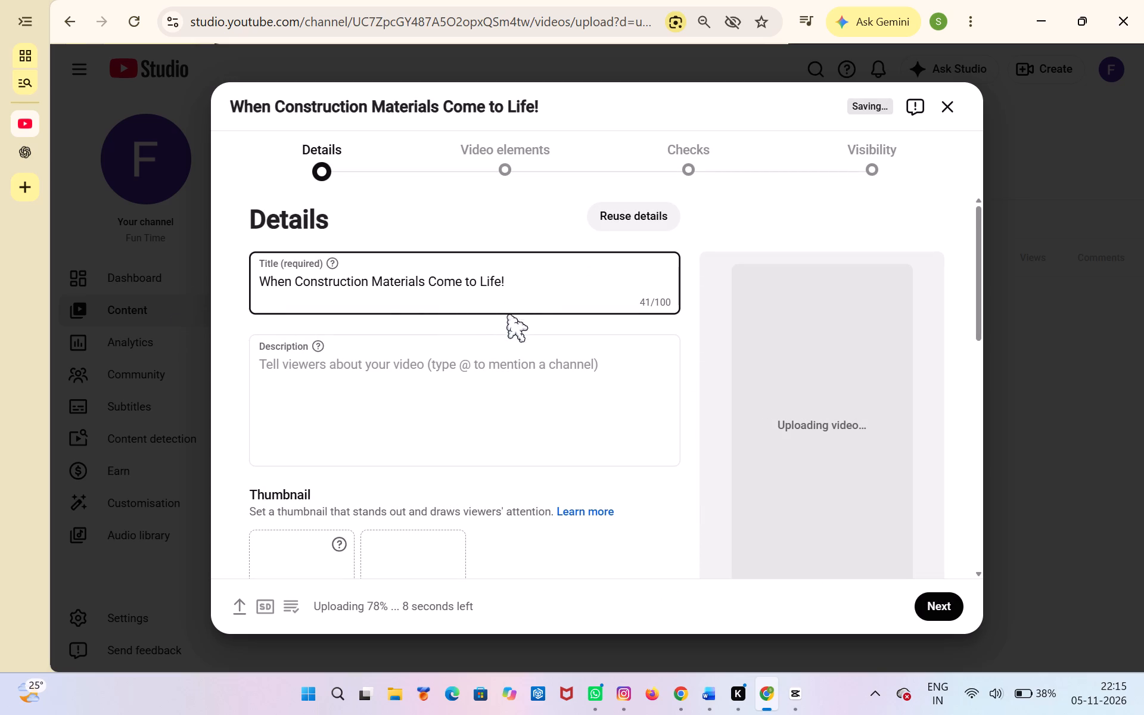
{"action": "scroll", "coordinate": [487, 378], "scroll_direction": "down", "scroll_amount": 4}
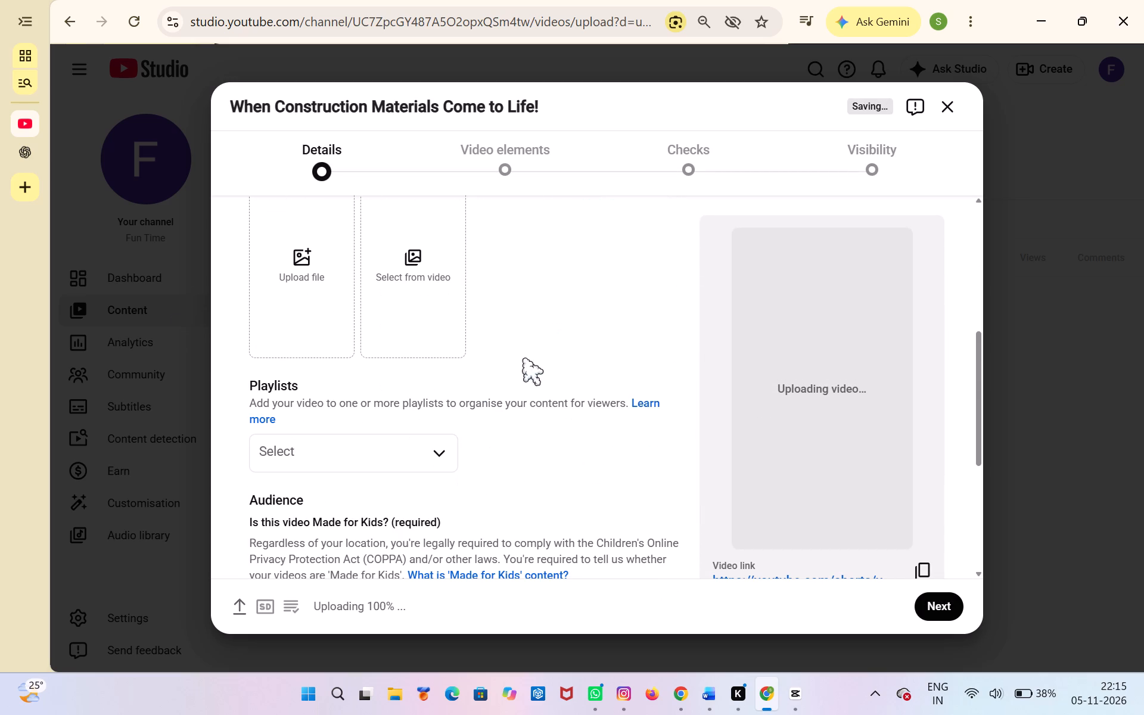
{"action": "scroll", "coordinate": [554, 350], "scroll_direction": "down", "scroll_amount": 4}
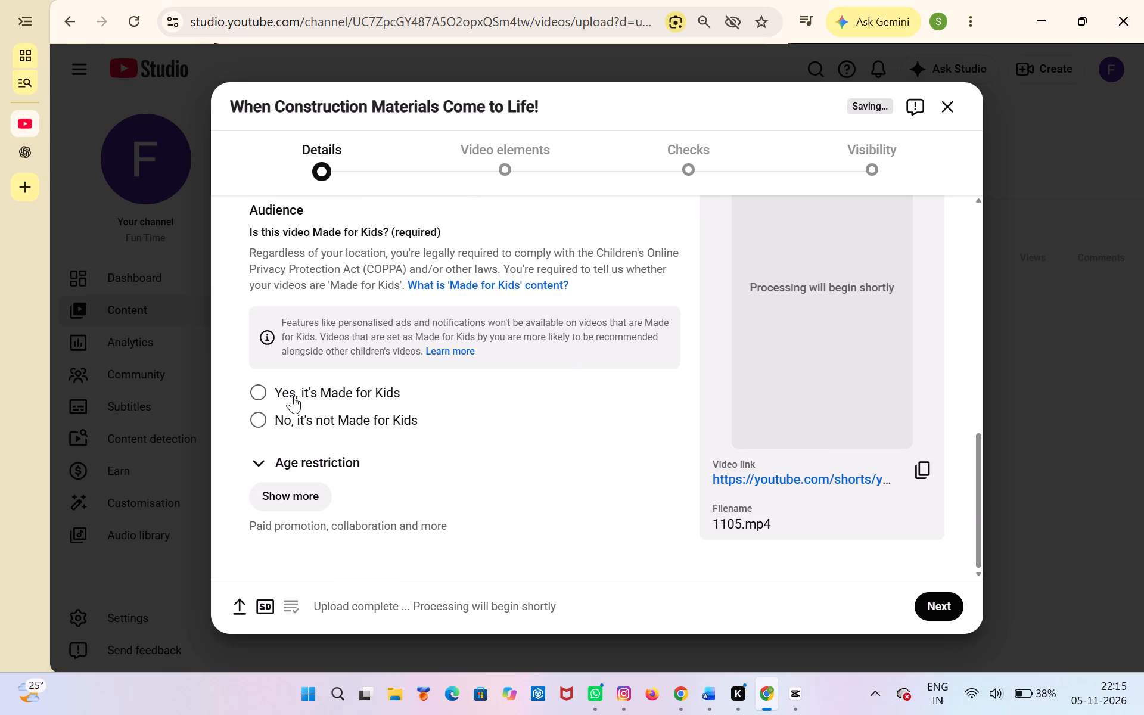
{"action": "left_click", "coordinate": [286, 392]}
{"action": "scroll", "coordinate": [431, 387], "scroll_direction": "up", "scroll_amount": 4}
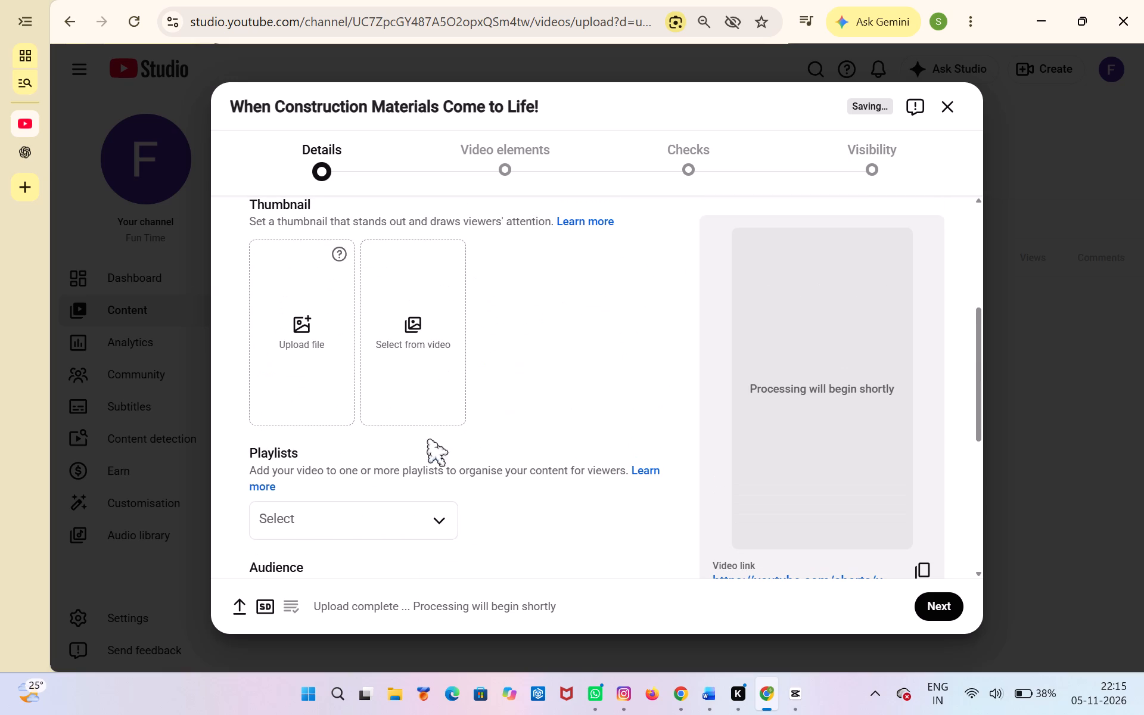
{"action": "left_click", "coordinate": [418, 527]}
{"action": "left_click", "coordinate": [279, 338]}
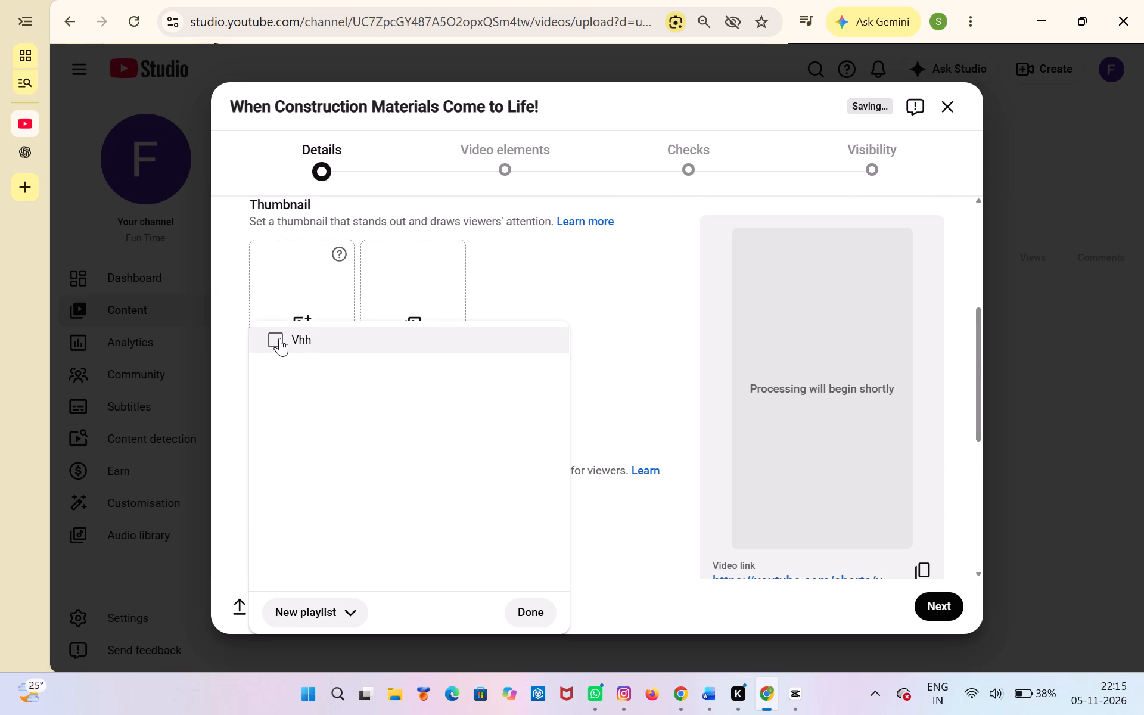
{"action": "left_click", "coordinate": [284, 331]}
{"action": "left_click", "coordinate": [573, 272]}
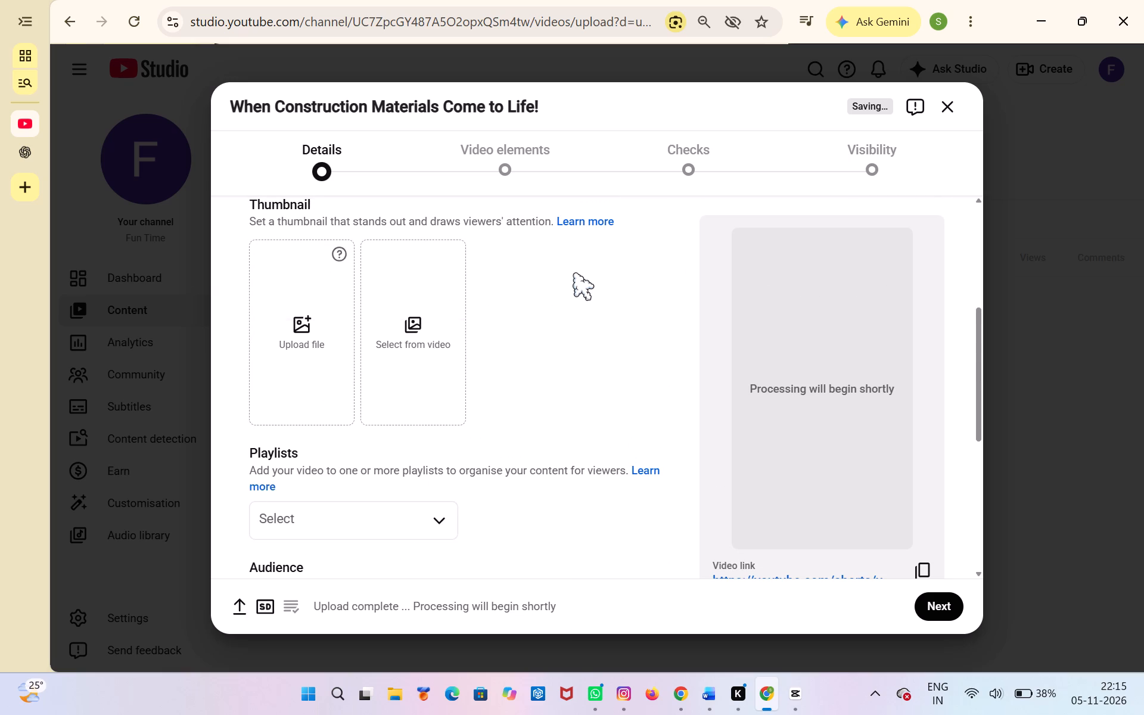
Save and close the upload as a draft, and list the channel's Shorts.
{"action": "scroll", "coordinate": [574, 275], "scroll_direction": "down", "scroll_amount": 5}
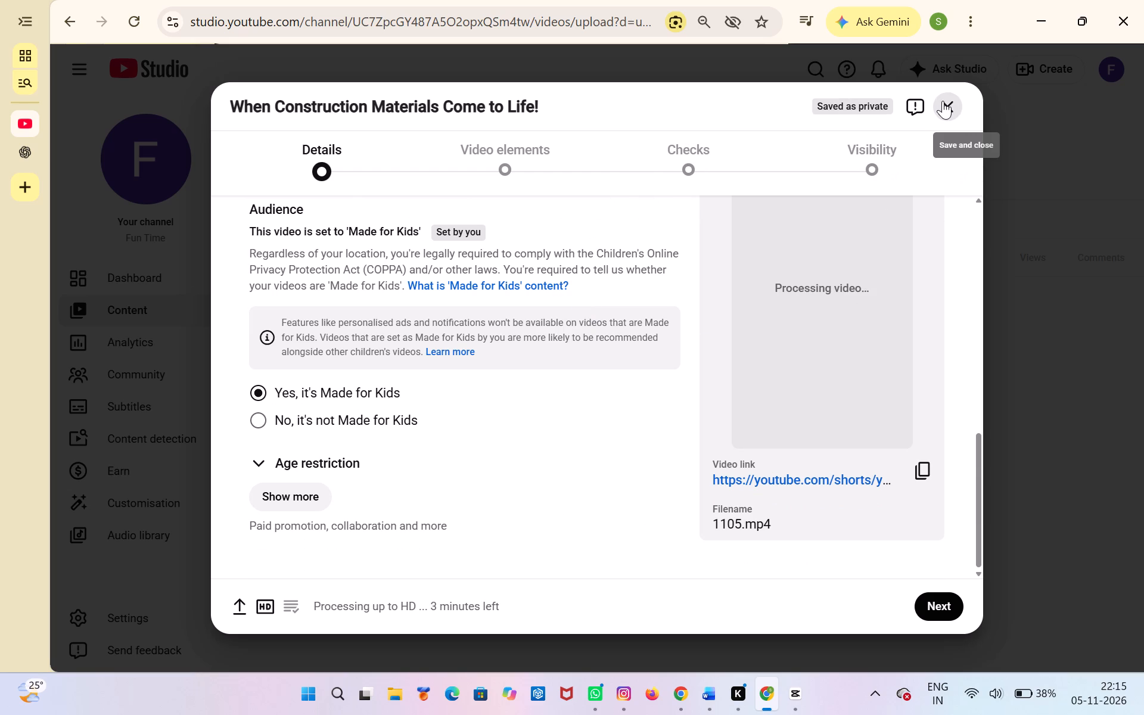
{"action": "left_click", "coordinate": [943, 101]}
{"action": "left_click", "coordinate": [360, 185]}
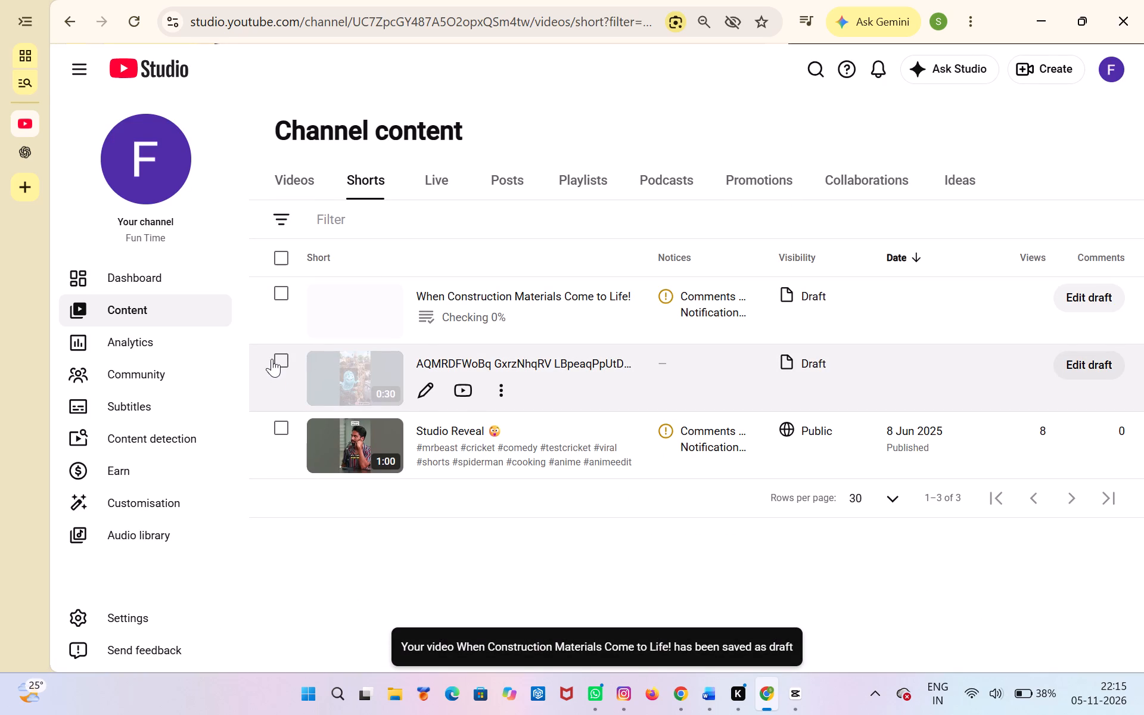
Permanently delete the older 0:30 draft Short whose title begins with AQMRDFWoBq.
{"action": "scroll", "coordinate": [356, 306], "scroll_direction": "up", "scroll_amount": 4}
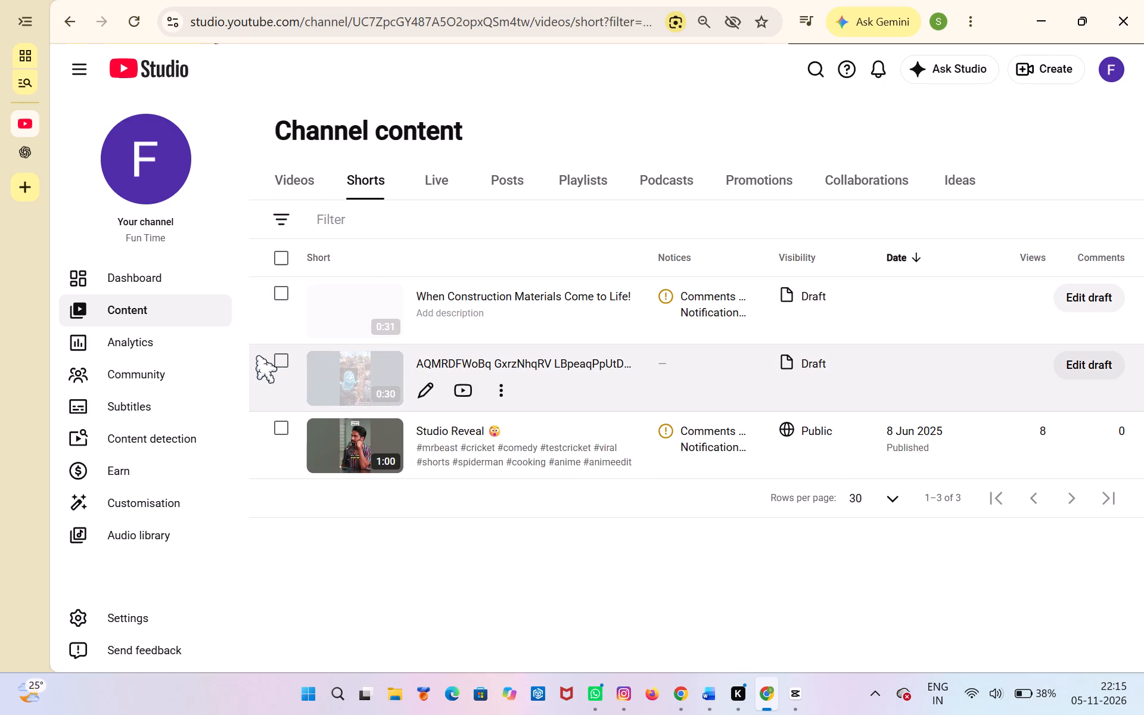
{"action": "left_click", "coordinate": [290, 358]}
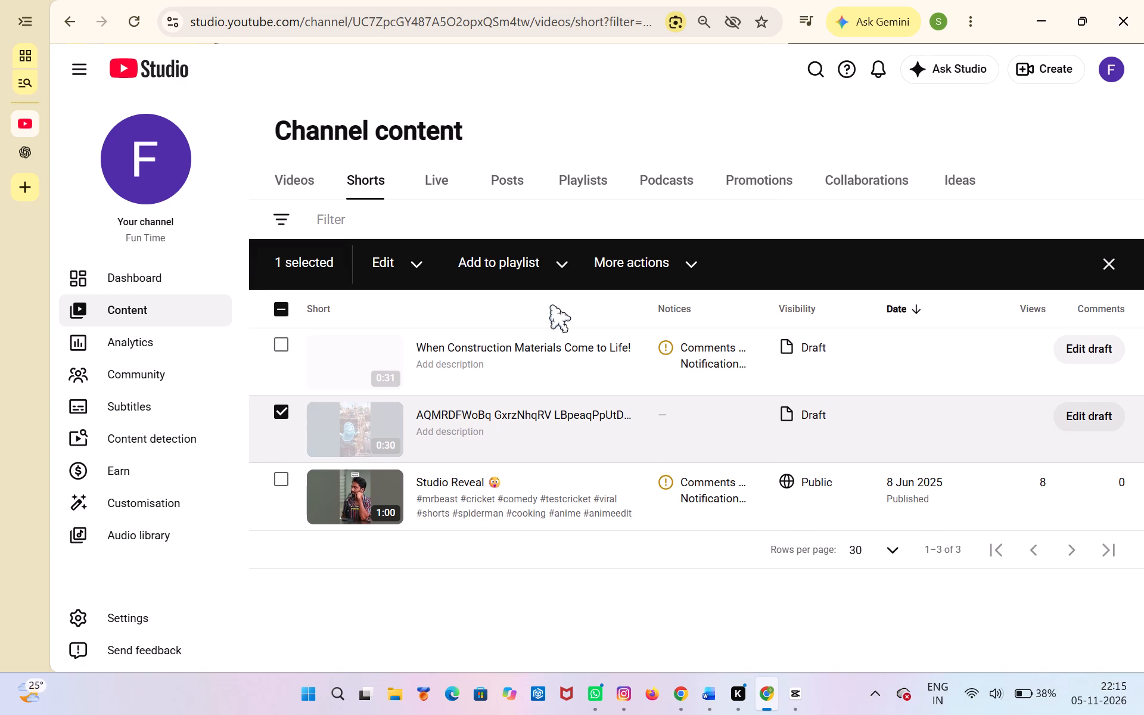
{"action": "left_click", "coordinate": [668, 267]}
{"action": "left_click", "coordinate": [630, 297]}
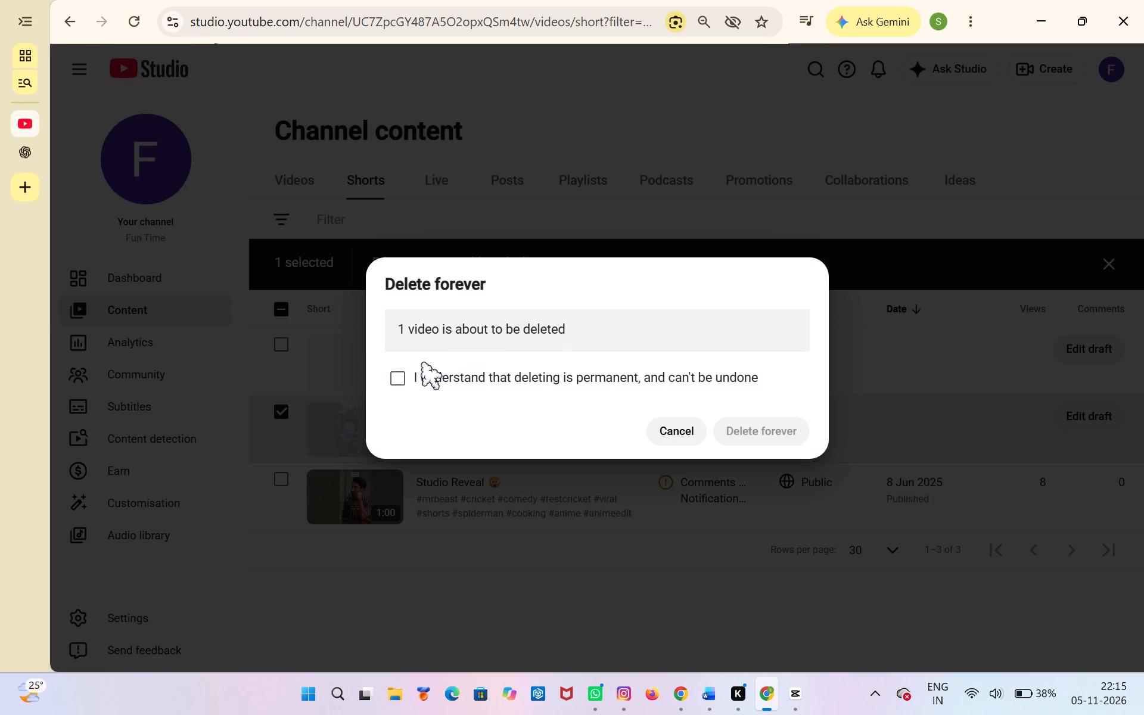
{"action": "left_click", "coordinate": [395, 373]}
{"action": "left_click", "coordinate": [742, 426]}
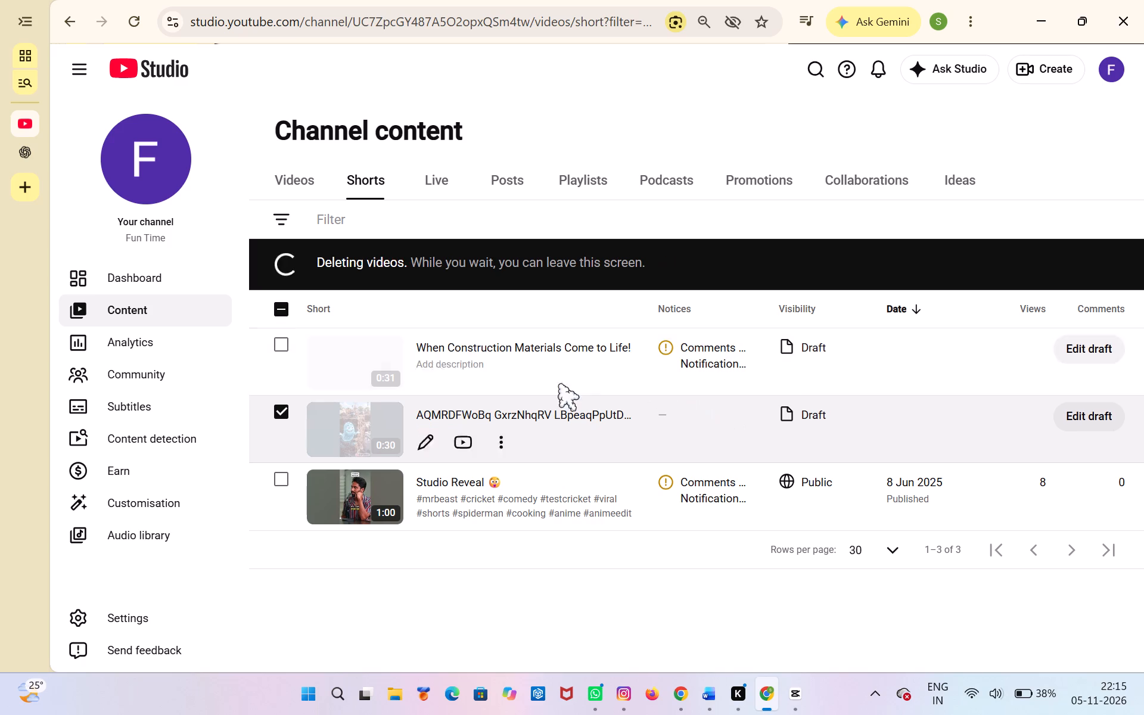
Reopen the draft "When Construction Materials Come to Life!", review its details and go to its visibility settings.
{"action": "left_click", "coordinate": [493, 352]}
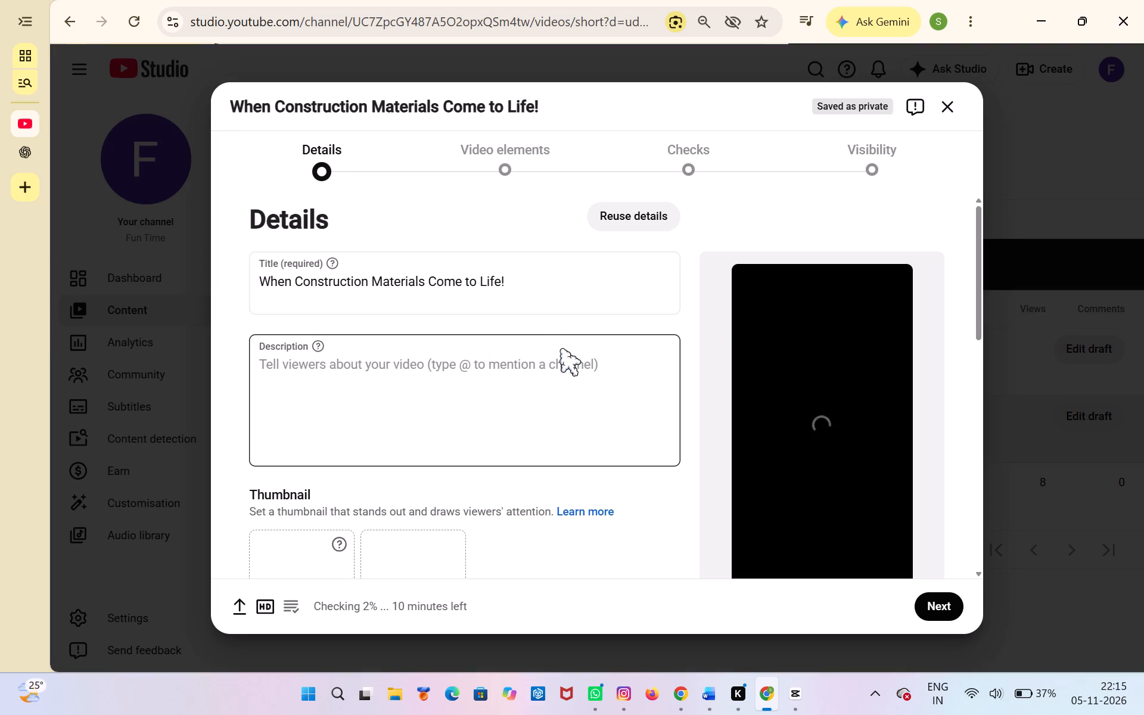
{"action": "scroll", "coordinate": [570, 354], "scroll_direction": "down", "scroll_amount": 3}
{"action": "scroll", "coordinate": [767, 381], "scroll_direction": "down", "scroll_amount": 4}
{"action": "scroll", "coordinate": [788, 425], "scroll_direction": "up", "scroll_amount": 4}
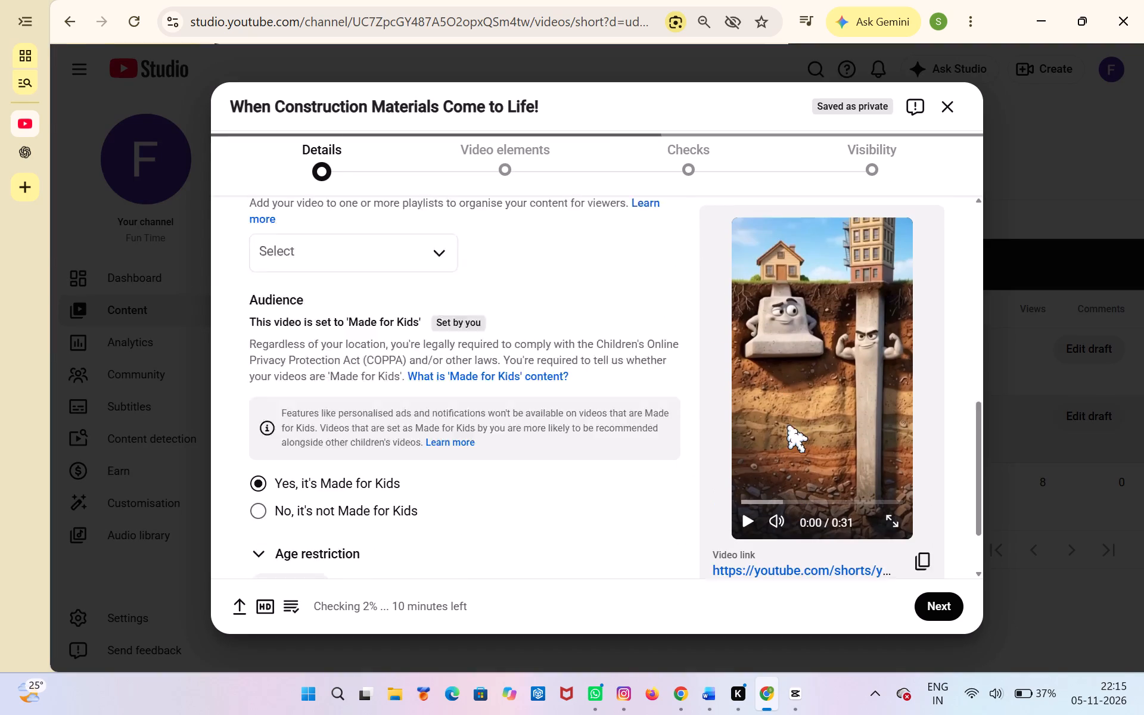
{"action": "scroll", "coordinate": [788, 425], "scroll_direction": "up", "scroll_amount": 5}
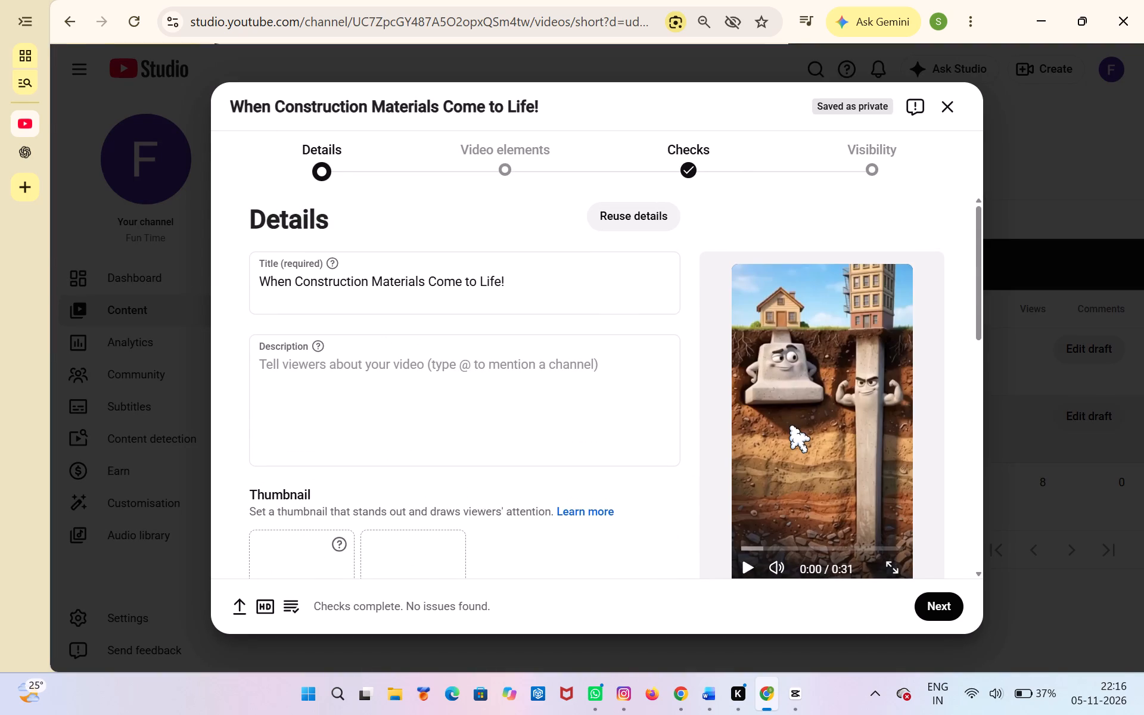
{"action": "left_click", "coordinate": [859, 167]}
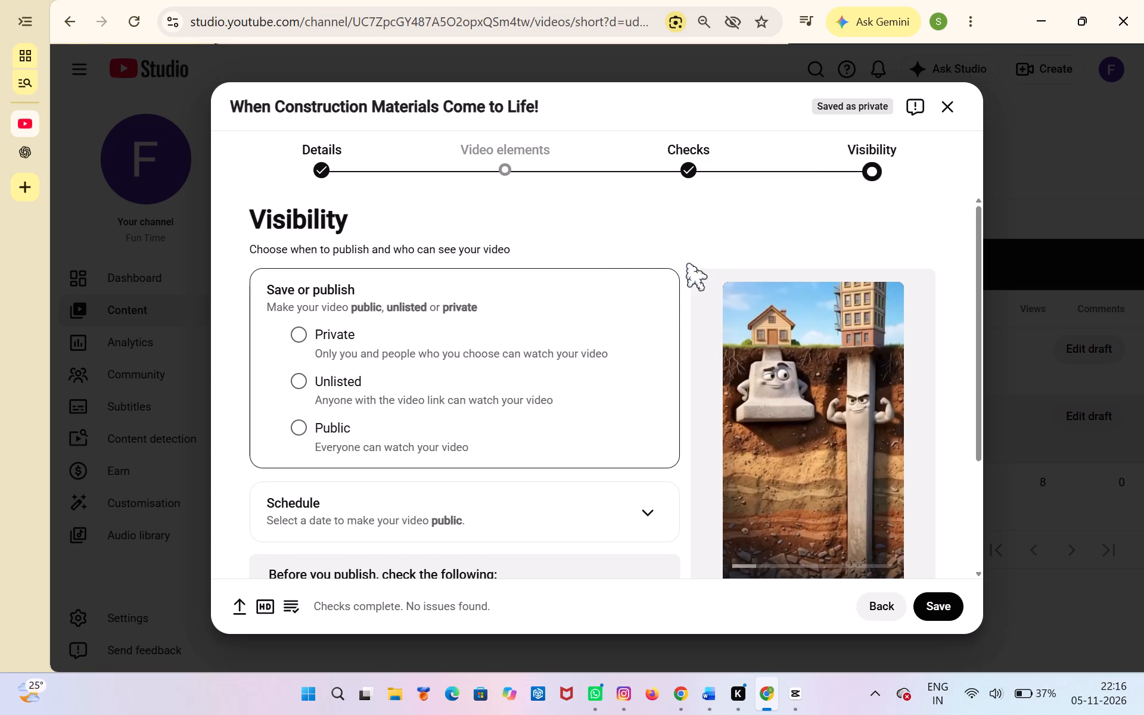
{"action": "scroll", "coordinate": [687, 267], "scroll_direction": "down", "scroll_amount": 5}
{"action": "scroll", "coordinate": [687, 290], "scroll_direction": "up", "scroll_amount": 1}
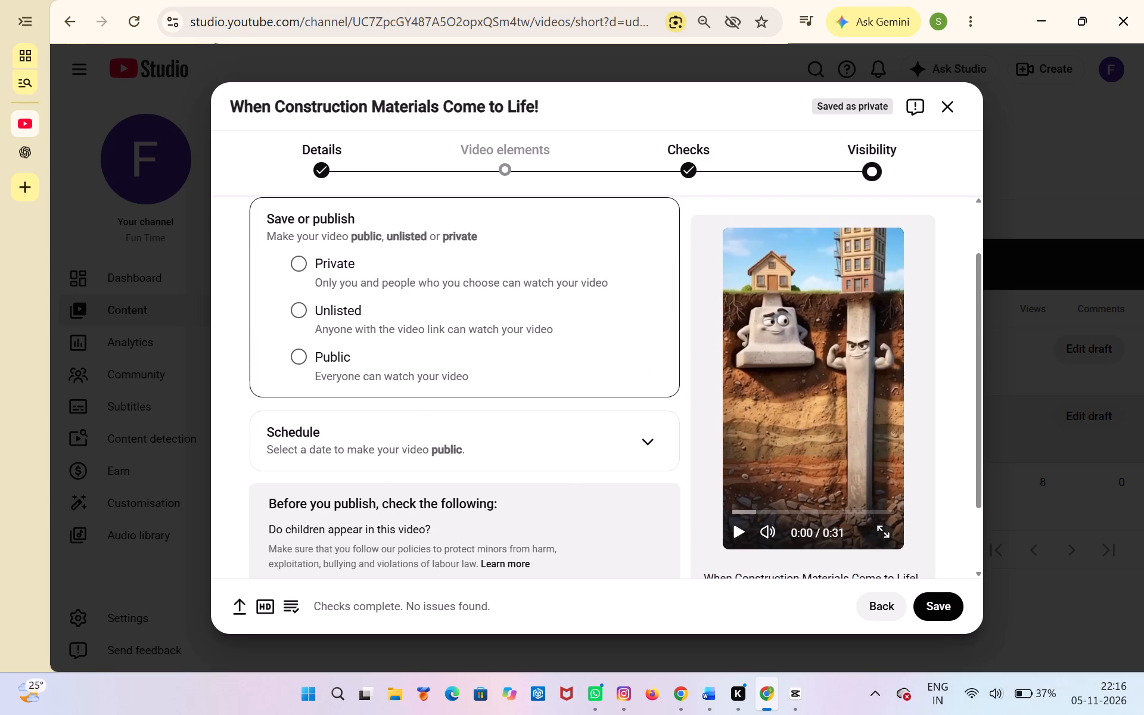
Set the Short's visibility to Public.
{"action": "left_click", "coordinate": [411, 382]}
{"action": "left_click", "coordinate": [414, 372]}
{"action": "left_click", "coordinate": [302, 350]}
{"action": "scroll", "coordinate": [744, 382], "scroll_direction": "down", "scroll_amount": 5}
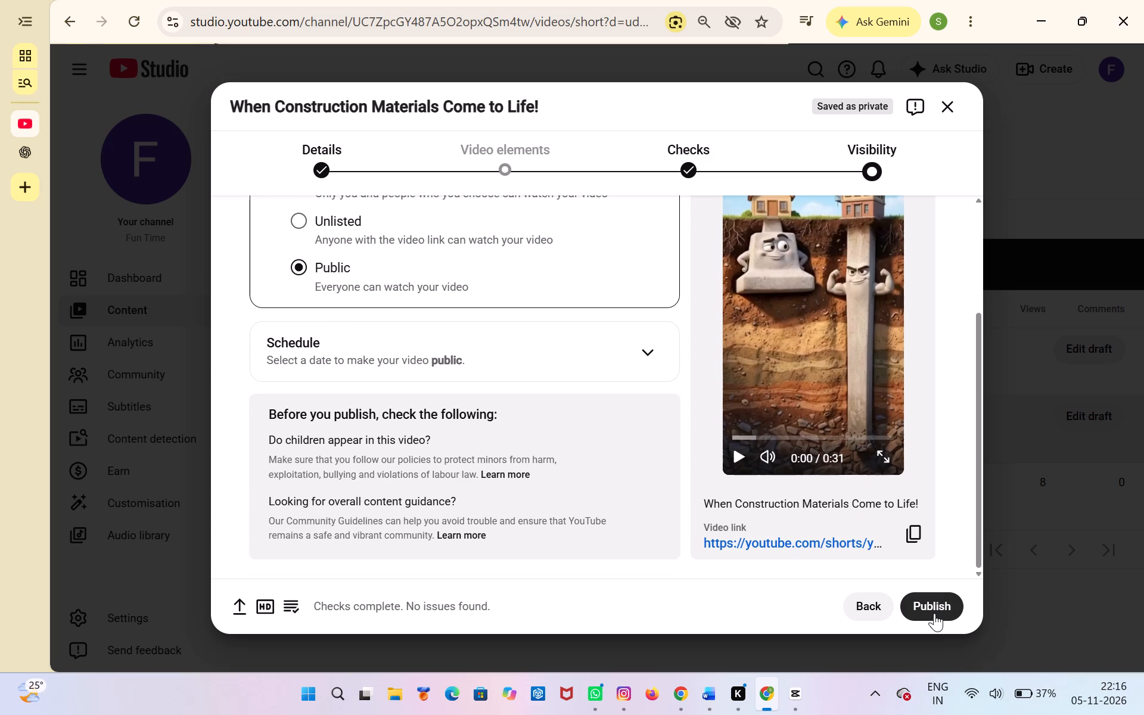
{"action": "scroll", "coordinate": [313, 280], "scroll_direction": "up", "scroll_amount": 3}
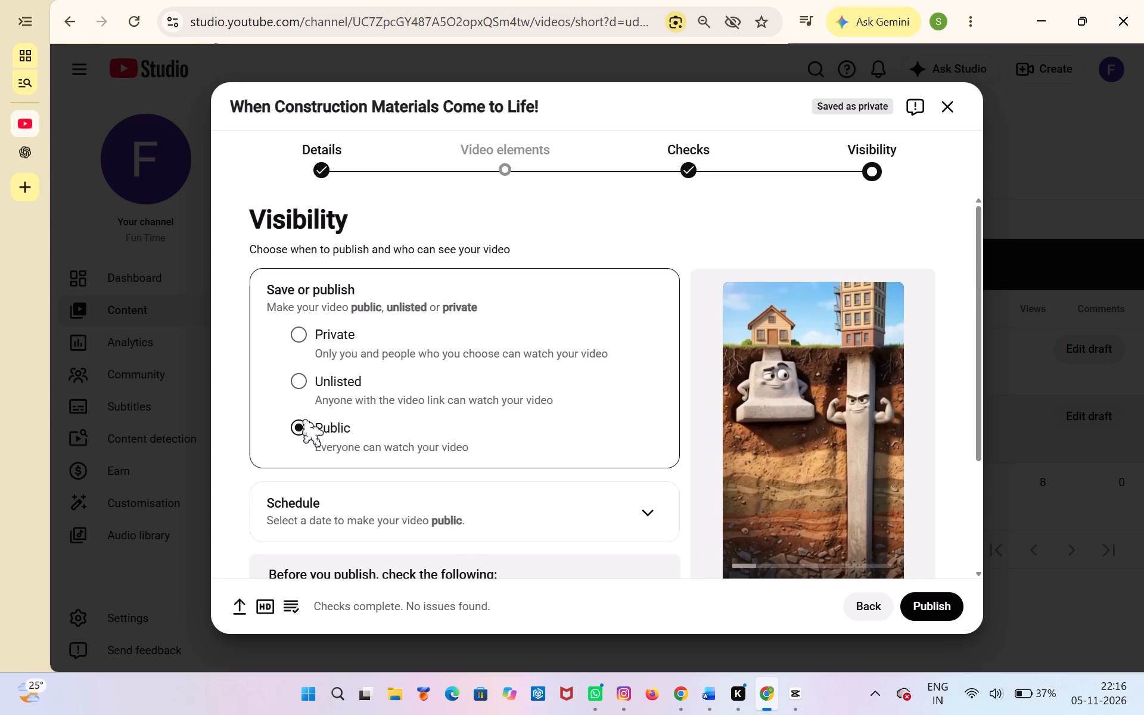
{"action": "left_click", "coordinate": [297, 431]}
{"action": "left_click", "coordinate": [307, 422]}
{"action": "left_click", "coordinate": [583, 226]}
Set the Short's visibility to Unlisted, save it, and dismiss the sharing dialog.
{"action": "left_click", "coordinate": [302, 334]}
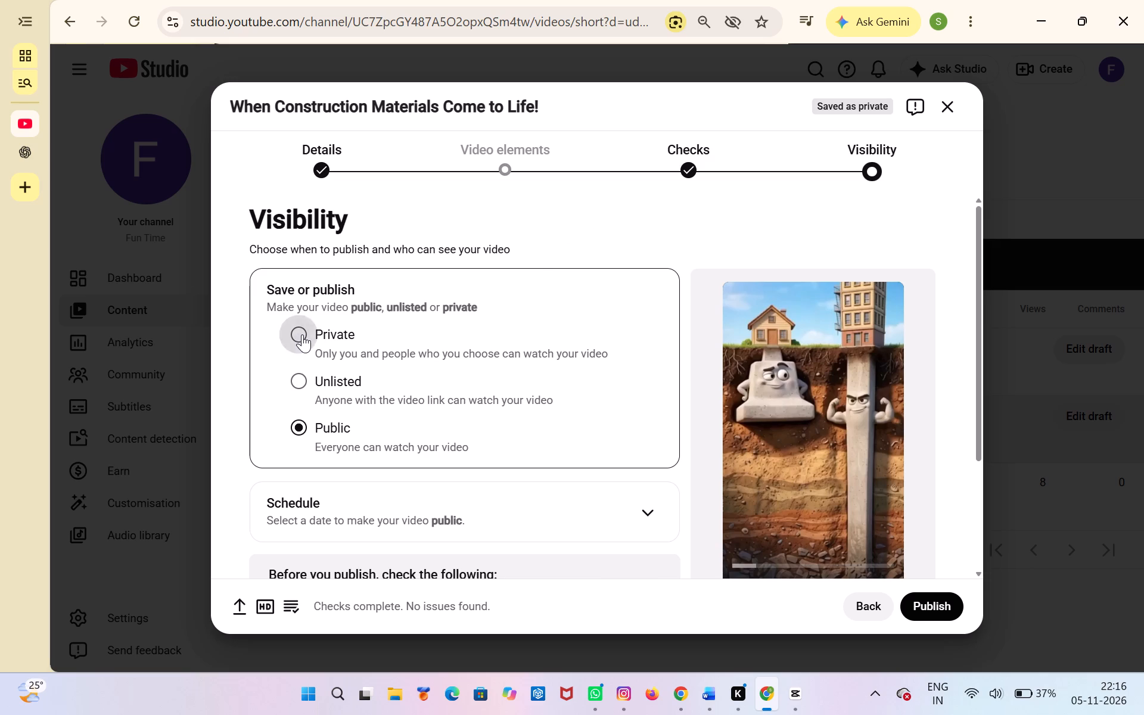
{"action": "left_click", "coordinate": [310, 417]}
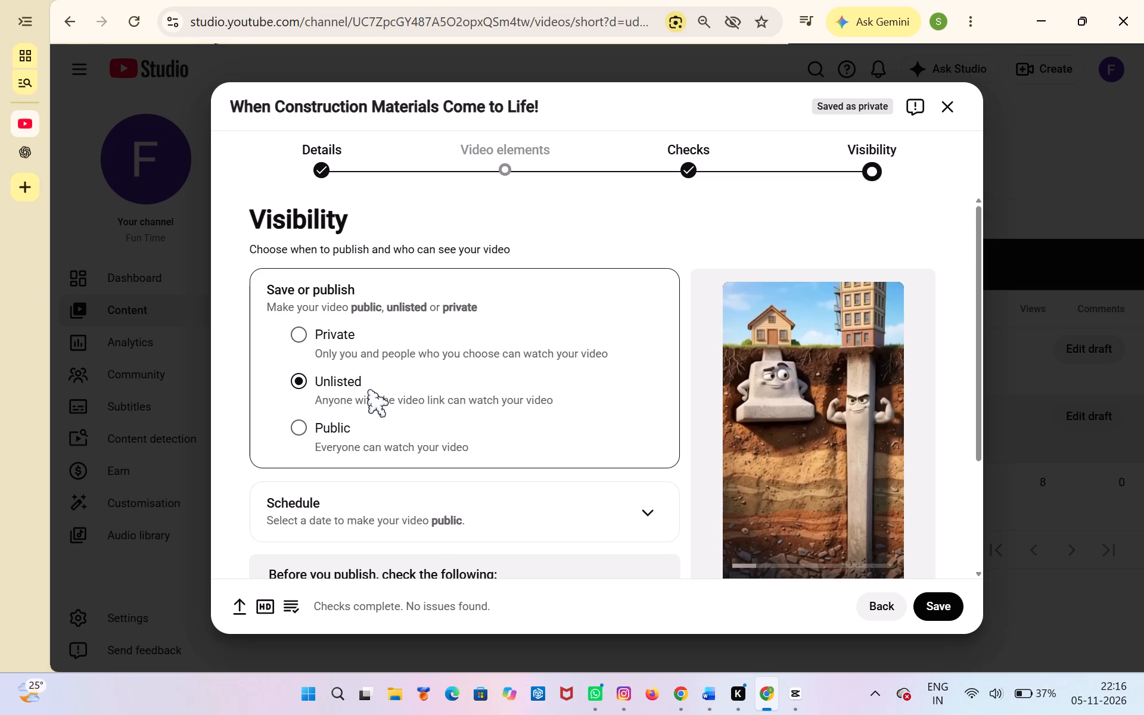
{"action": "scroll", "coordinate": [594, 324], "scroll_direction": "down", "scroll_amount": 7}
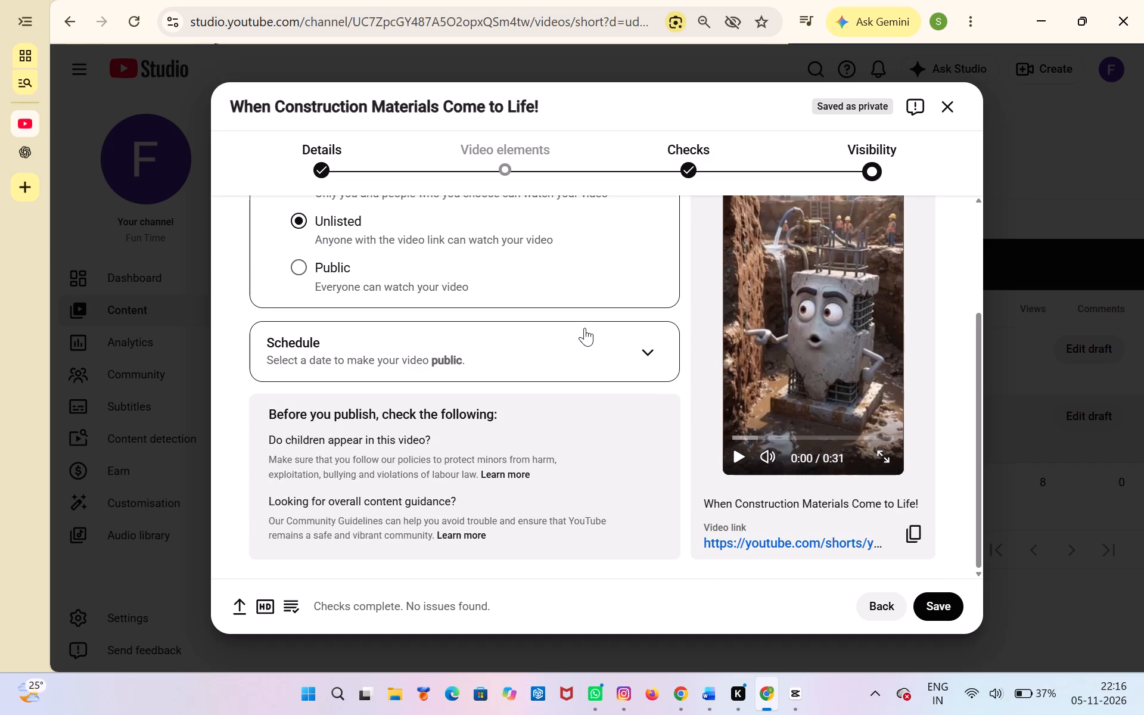
{"action": "scroll", "coordinate": [640, 357], "scroll_direction": "up", "scroll_amount": 5}
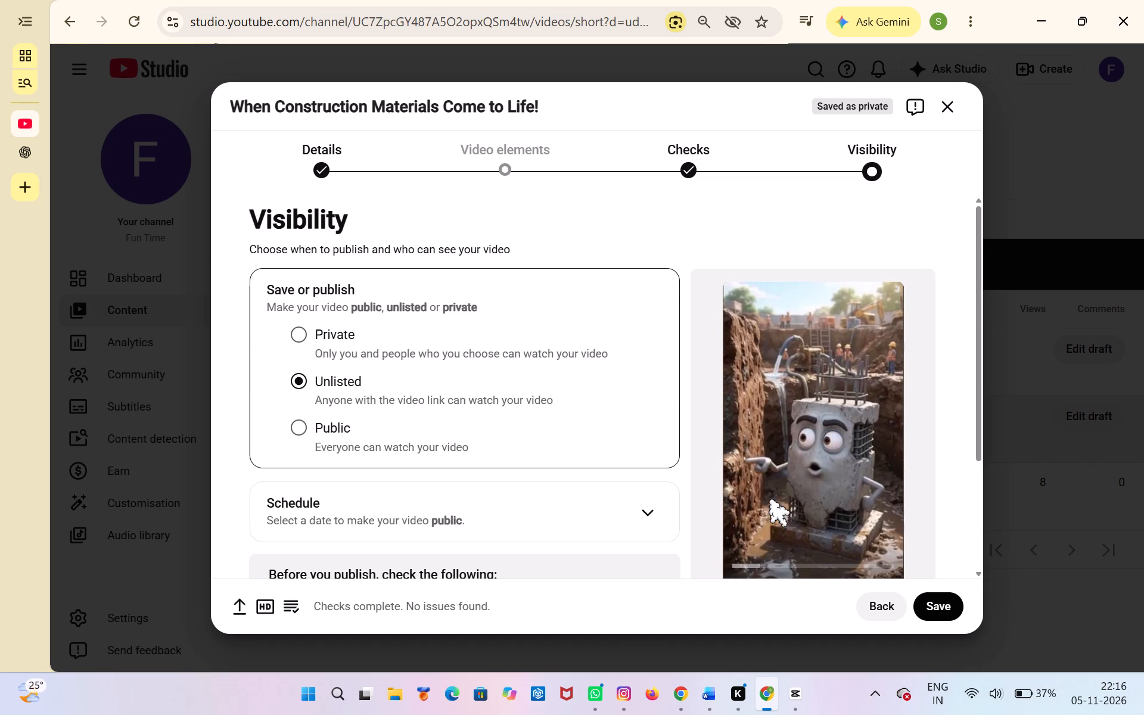
{"action": "scroll", "coordinate": [873, 534], "scroll_direction": "down", "scroll_amount": 3}
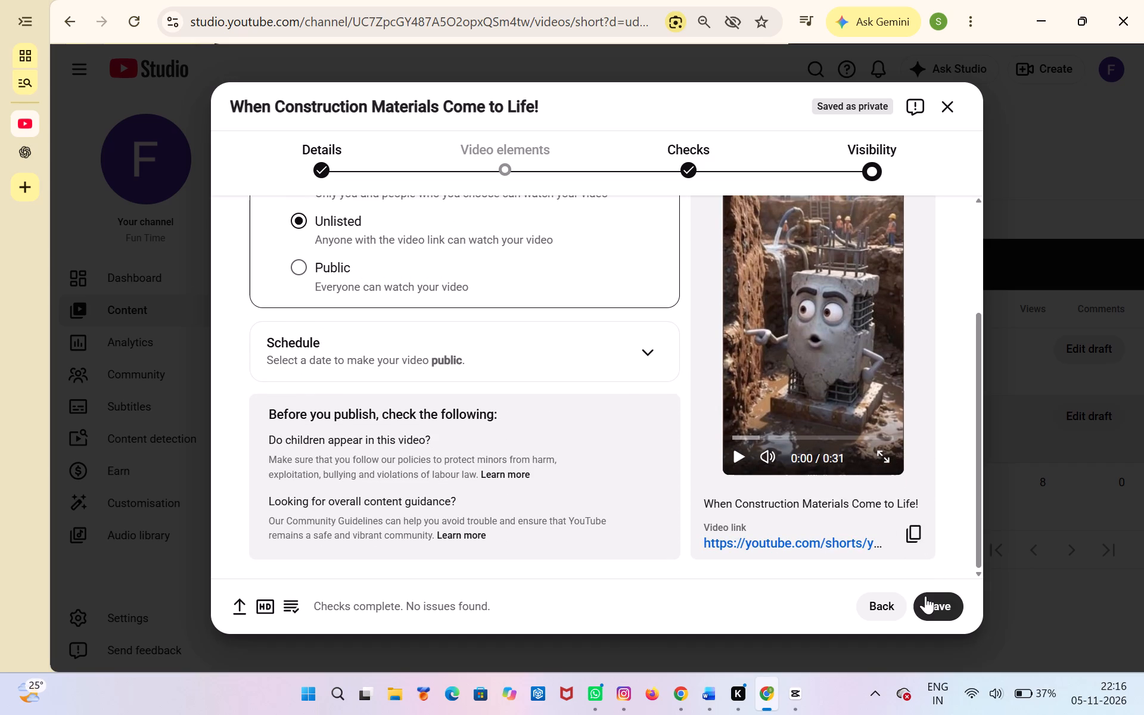
{"action": "left_click", "coordinate": [927, 597]}
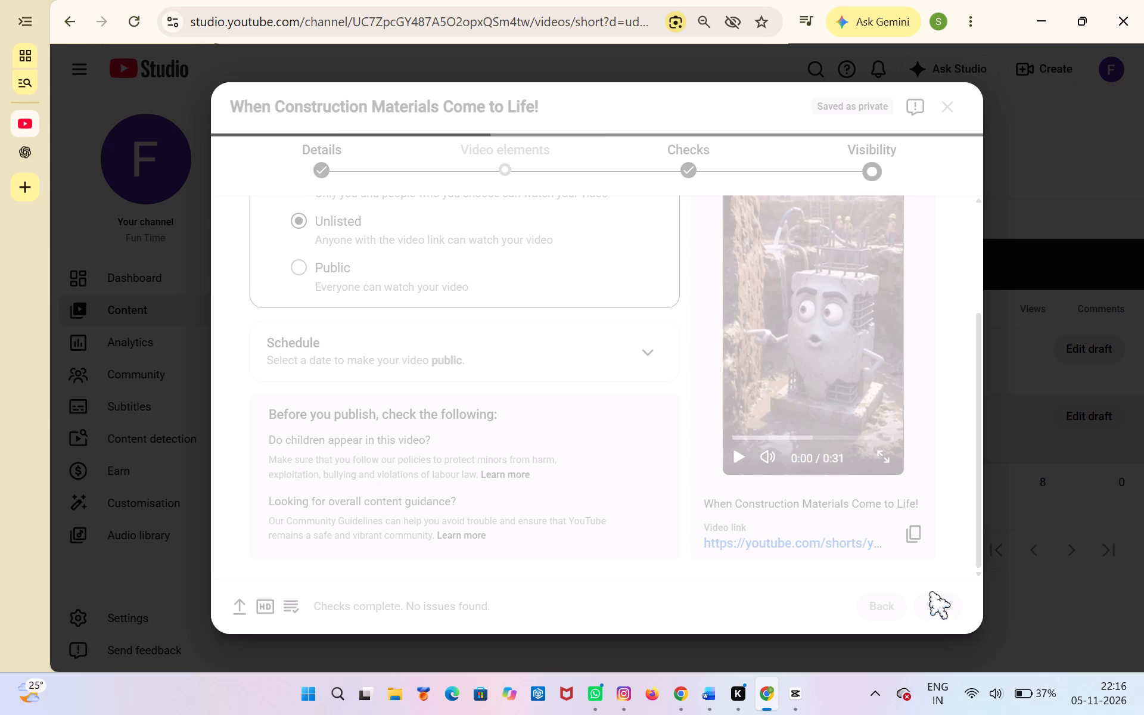
{"action": "left_click", "coordinate": [512, 170]}
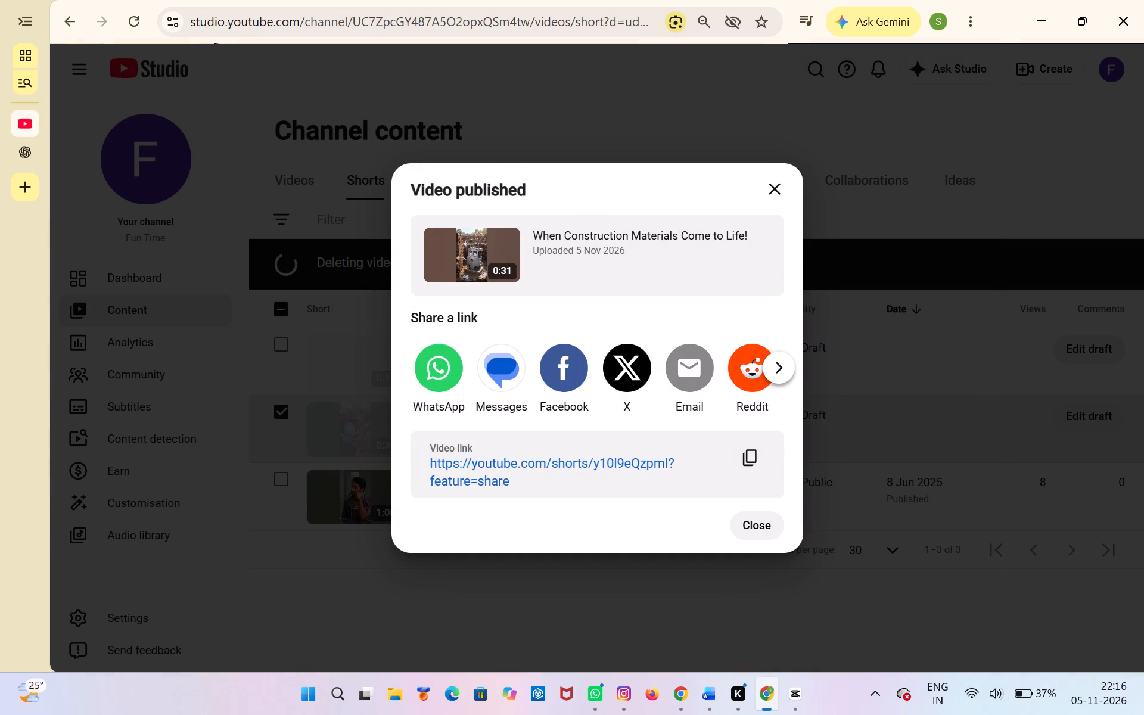
{"action": "scroll", "coordinate": [609, 331], "scroll_direction": "down", "scroll_amount": 6}
{"action": "left_click", "coordinate": [774, 186]}
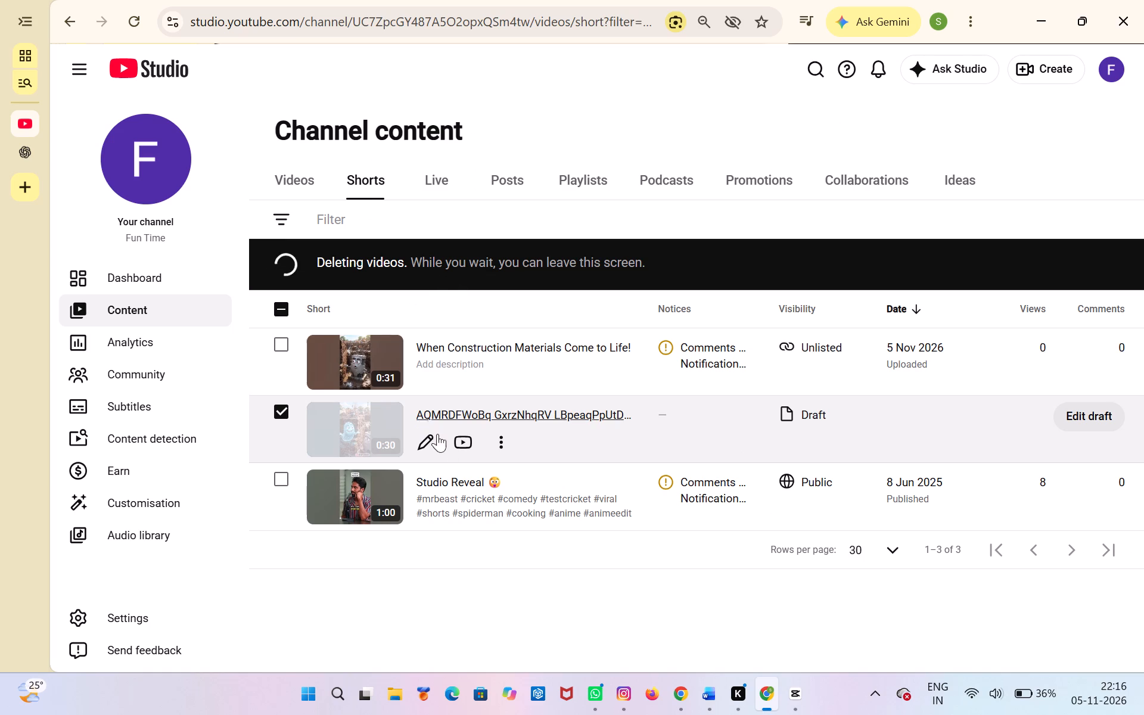
Examine the limited-features notice for the Short "When Construction Materials Come to Life!" and close it.
{"action": "scroll", "coordinate": [425, 452], "scroll_direction": "down", "scroll_amount": 3}
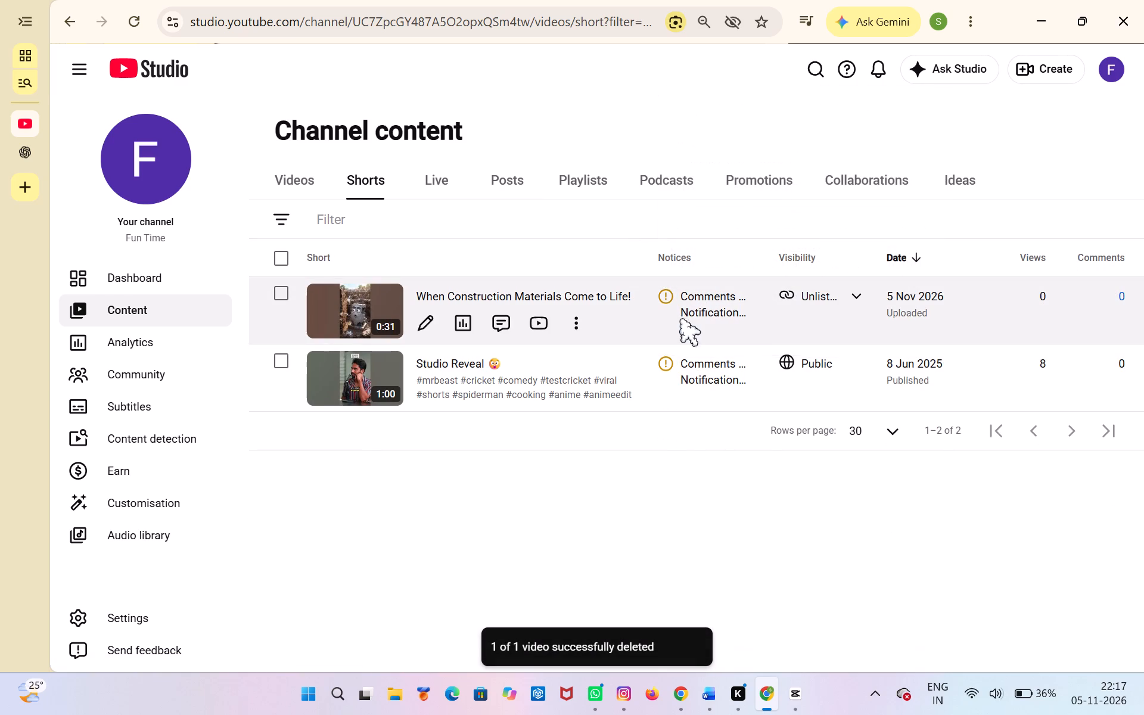
{"action": "left_click", "coordinate": [697, 303]}
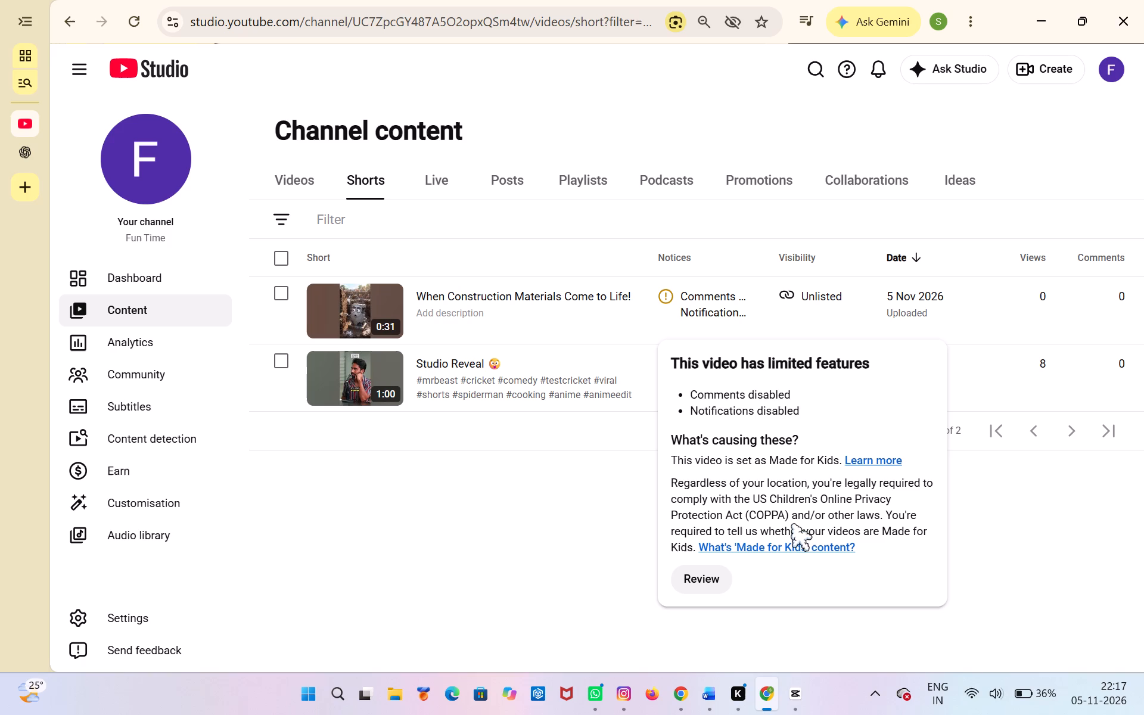
{"action": "left_click", "coordinate": [983, 324]}
{"action": "right_click", "coordinate": [983, 324]}
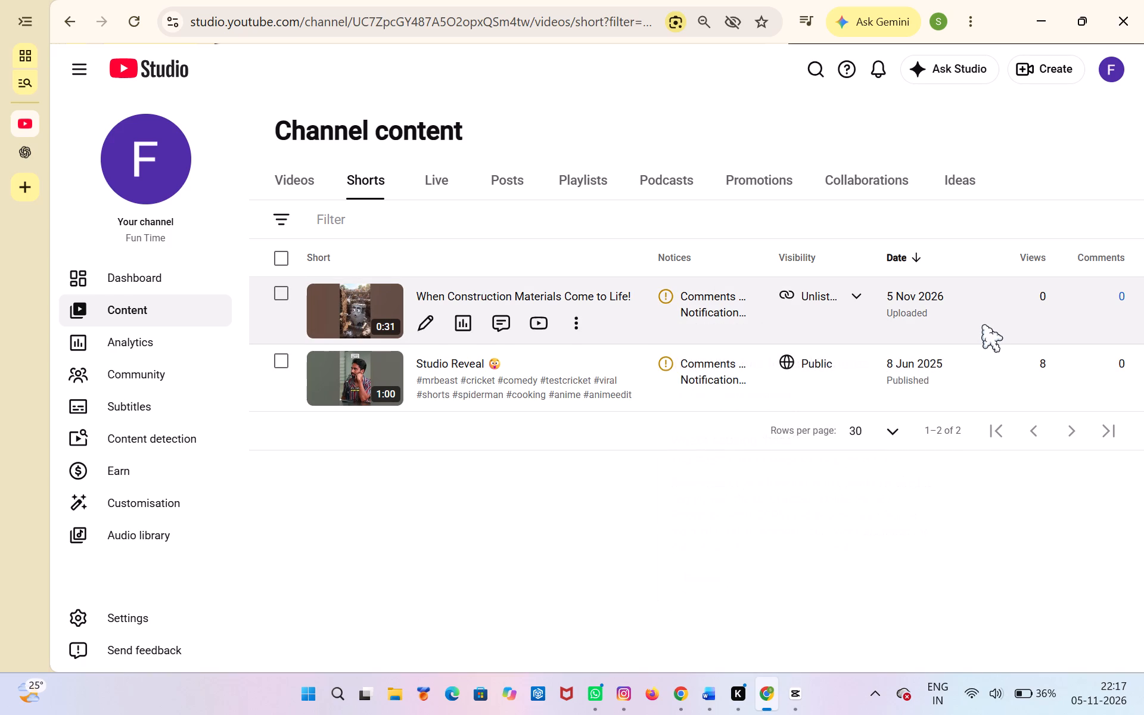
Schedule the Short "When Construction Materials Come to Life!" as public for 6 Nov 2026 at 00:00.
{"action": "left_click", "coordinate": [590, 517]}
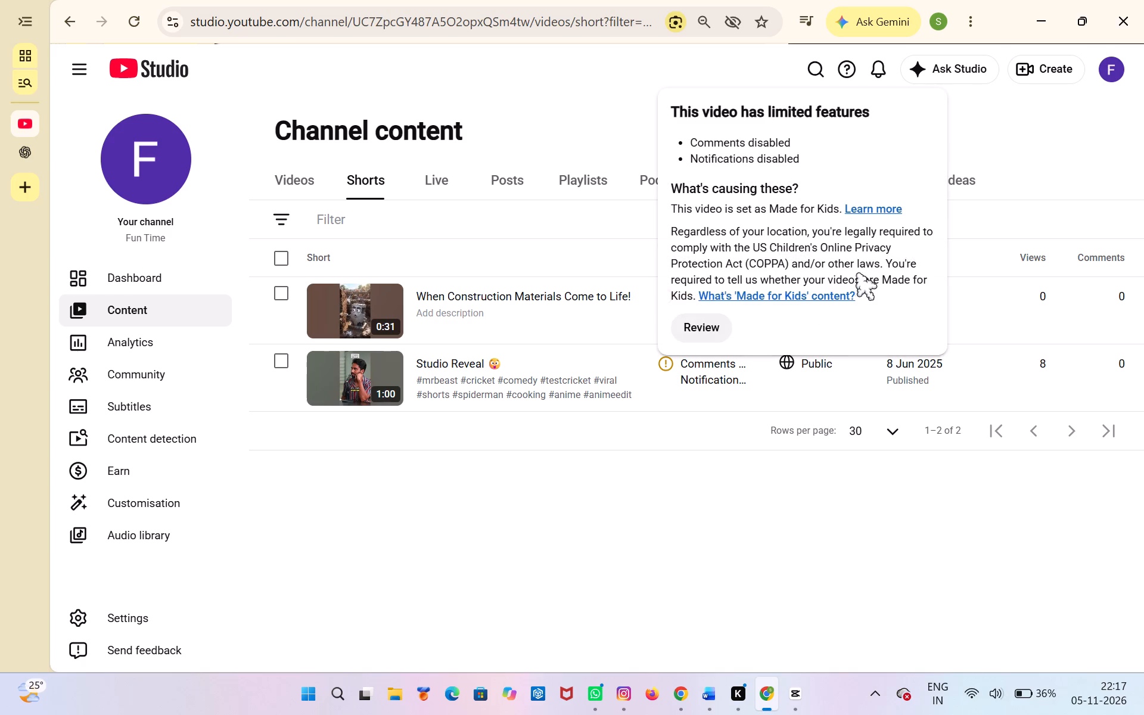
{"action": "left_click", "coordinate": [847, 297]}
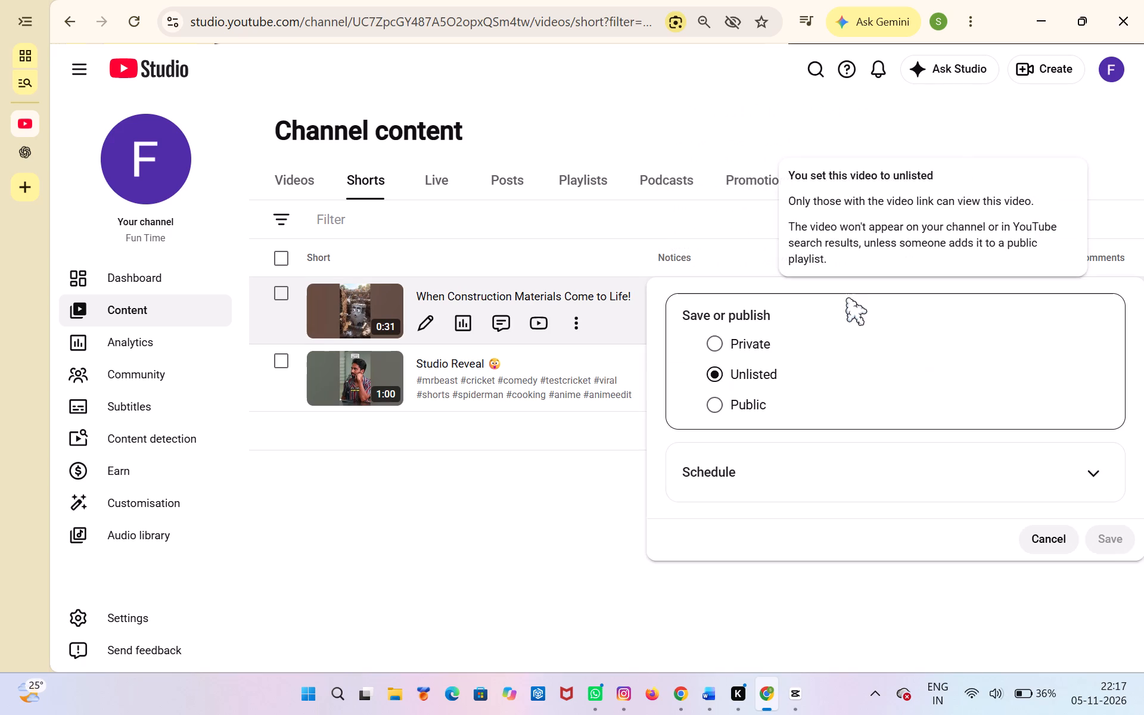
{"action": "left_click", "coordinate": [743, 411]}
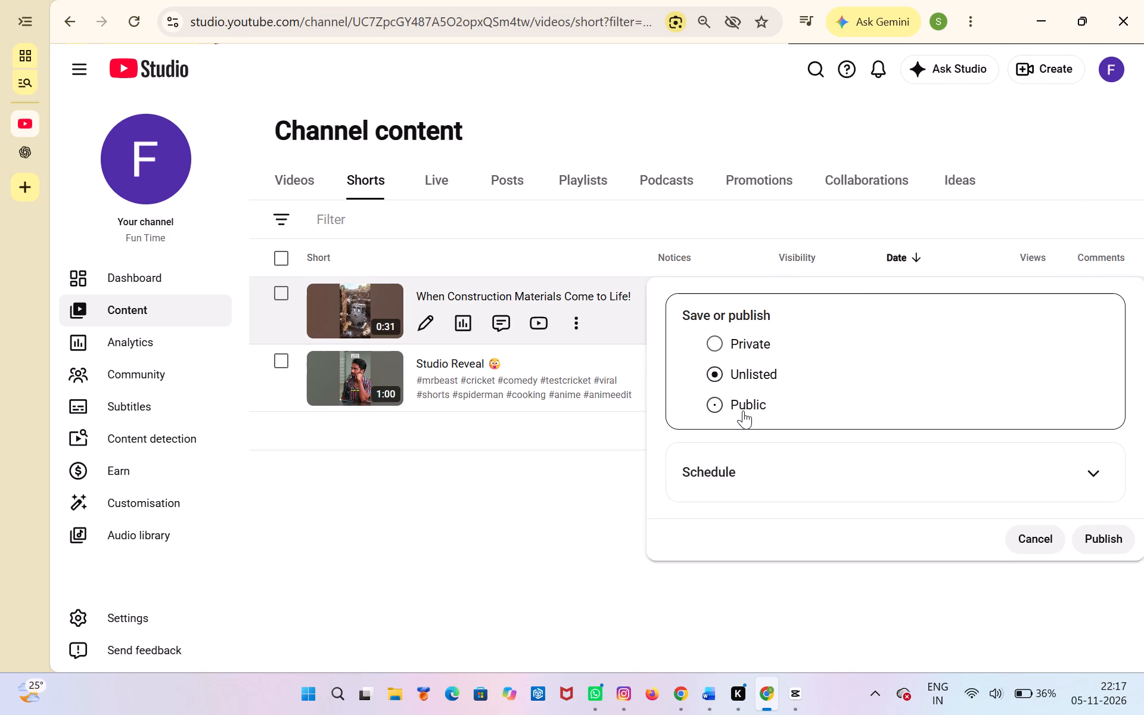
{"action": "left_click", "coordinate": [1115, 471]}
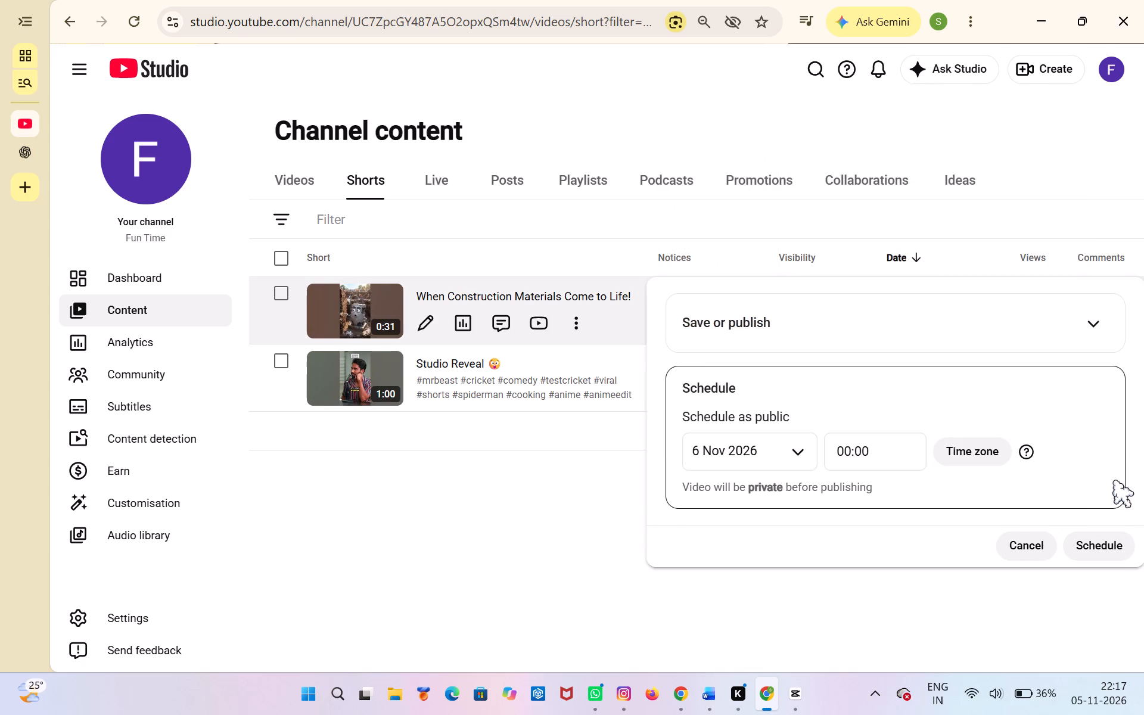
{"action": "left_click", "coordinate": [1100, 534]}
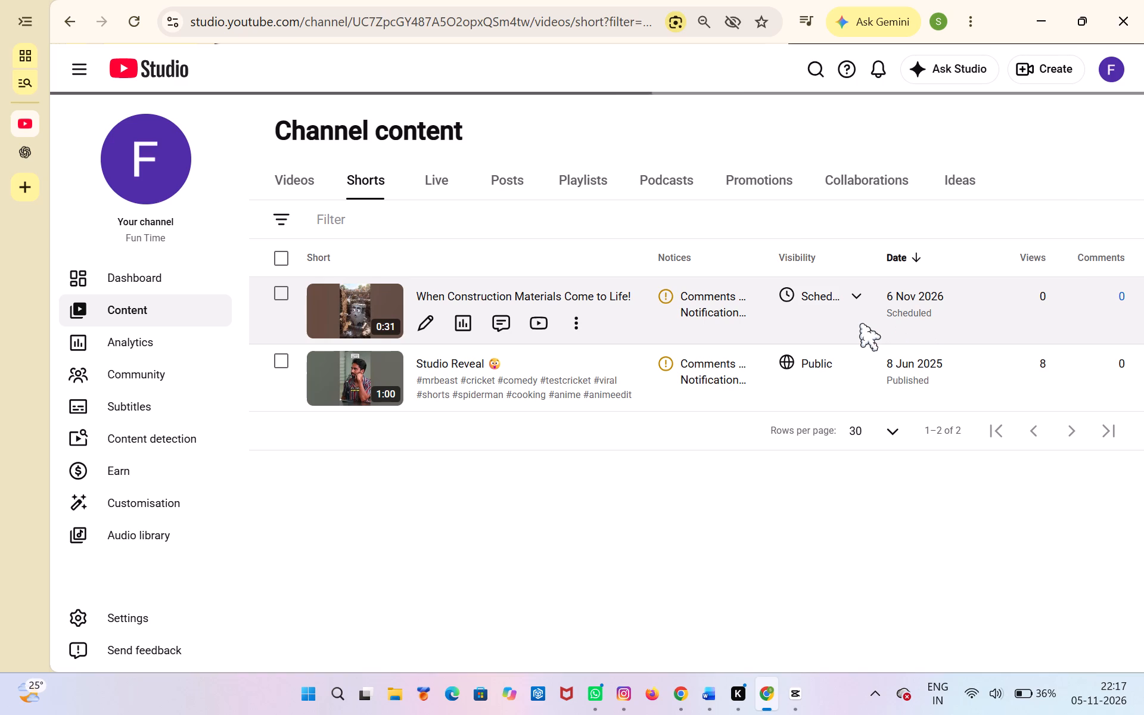
Change the visibility of the Short "When Construction Materials Come to Life!" to Public and publish it.
{"action": "left_click", "coordinate": [854, 293]}
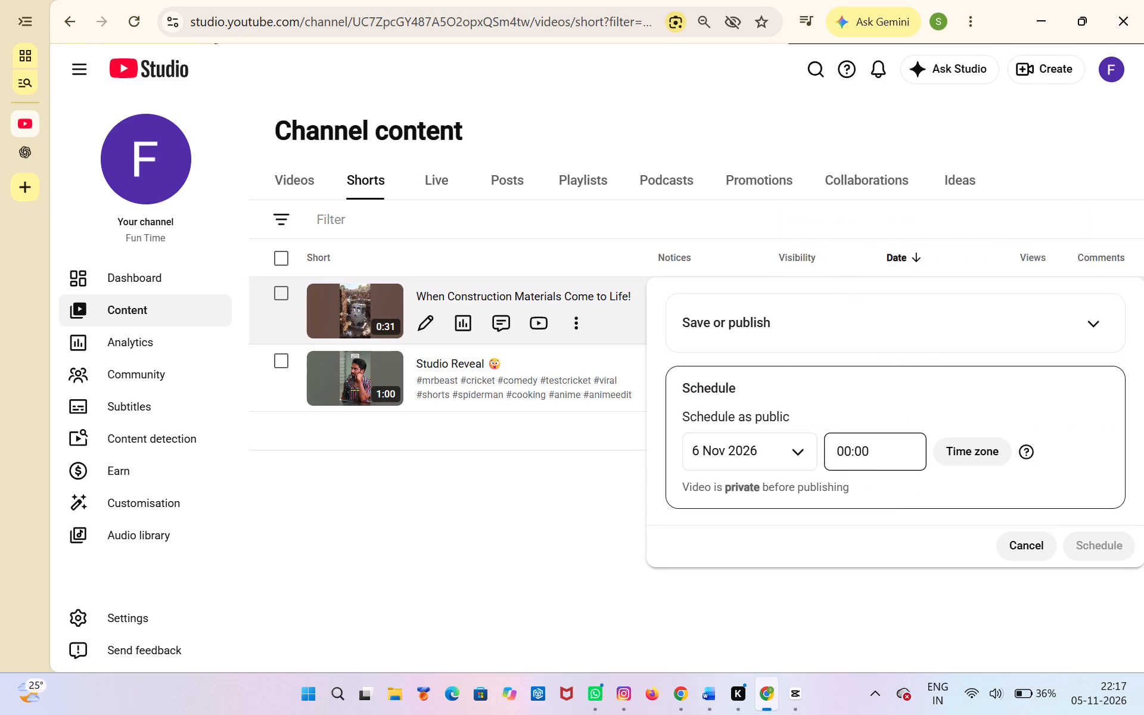
{"action": "left_click", "coordinate": [841, 337]}
{"action": "left_click", "coordinate": [764, 421]}
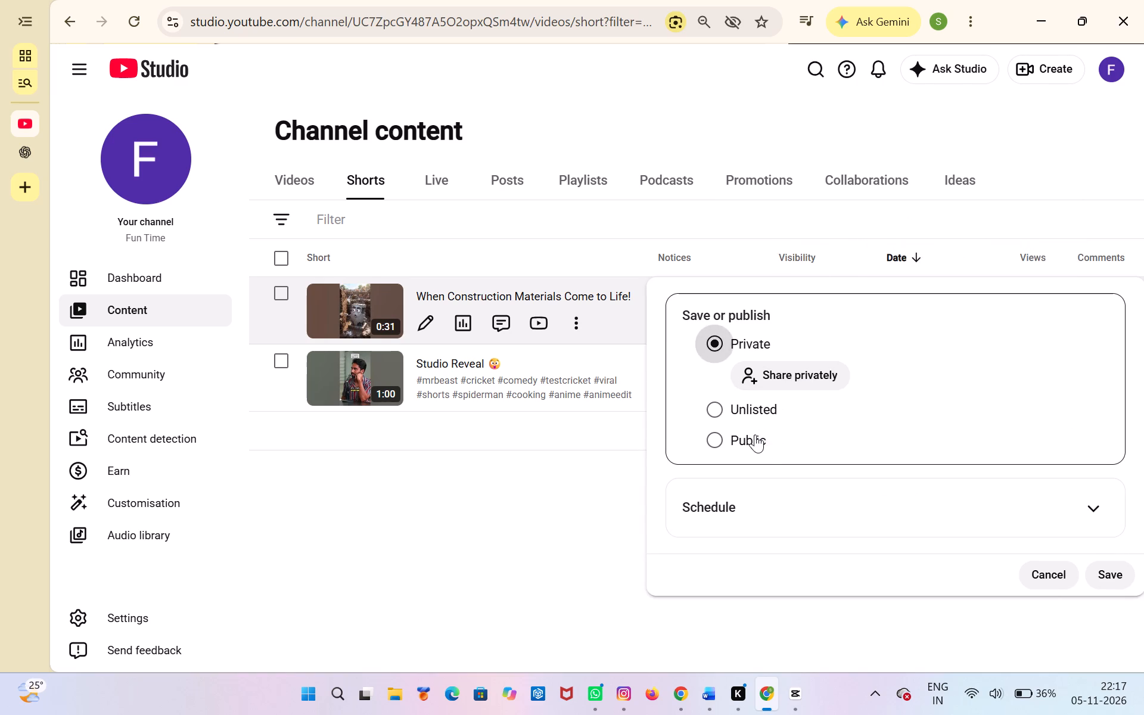
{"action": "left_click", "coordinate": [755, 437]}
{"action": "left_click", "coordinate": [1095, 533]}
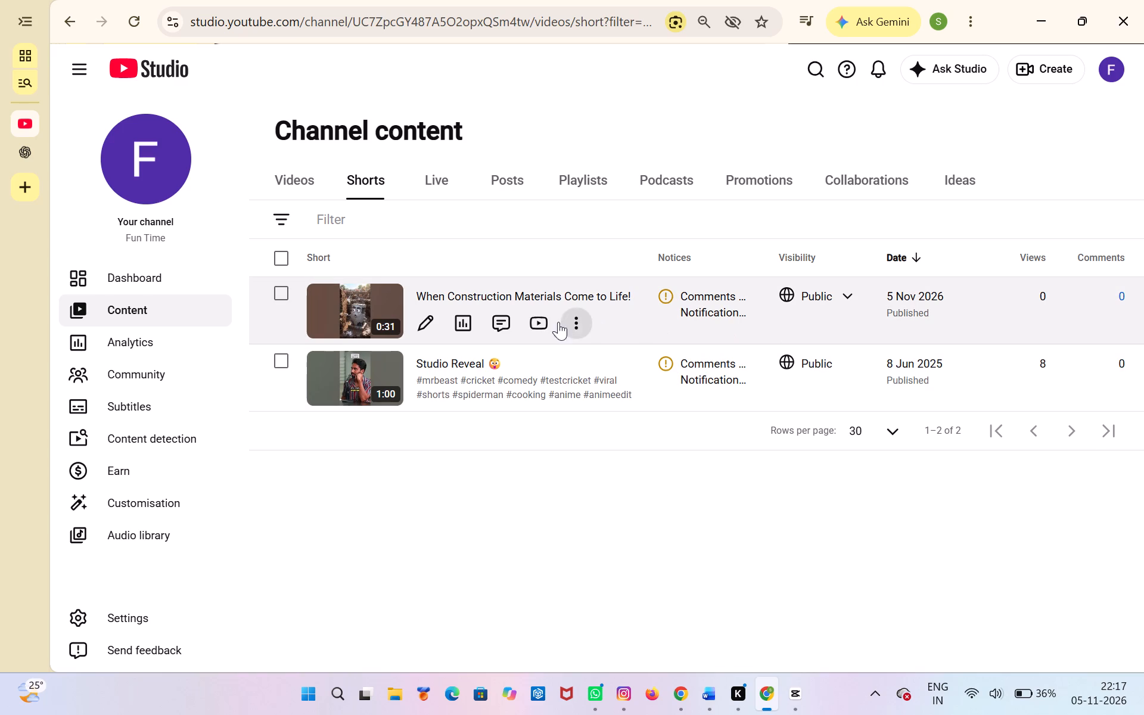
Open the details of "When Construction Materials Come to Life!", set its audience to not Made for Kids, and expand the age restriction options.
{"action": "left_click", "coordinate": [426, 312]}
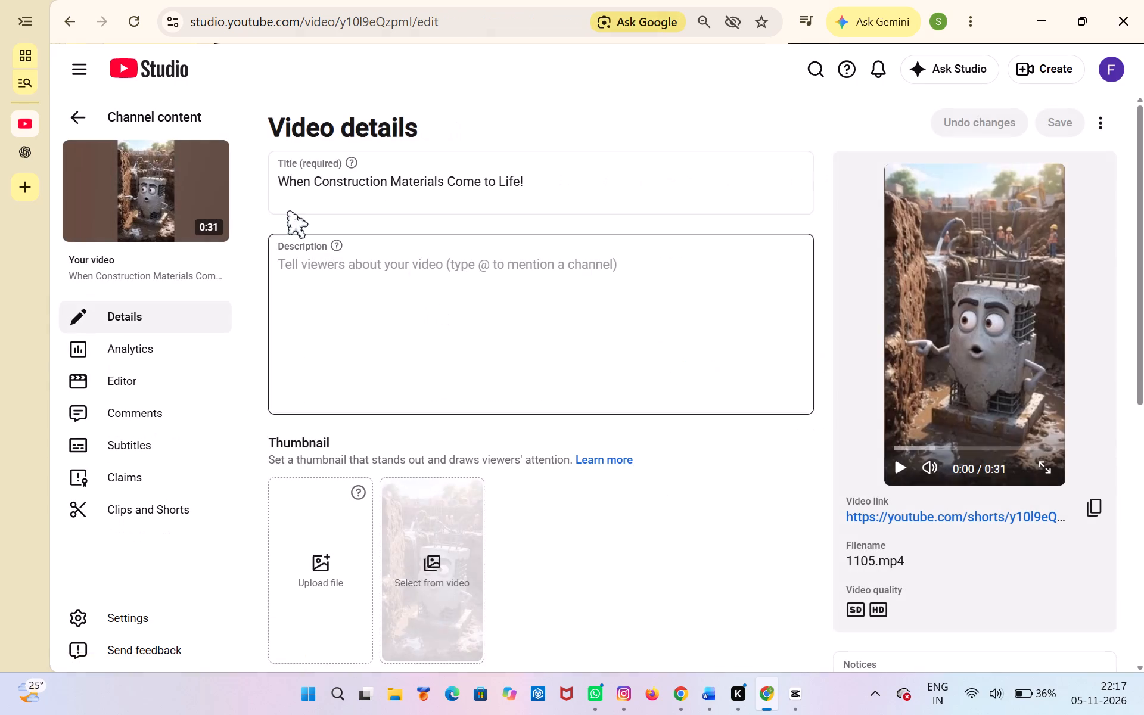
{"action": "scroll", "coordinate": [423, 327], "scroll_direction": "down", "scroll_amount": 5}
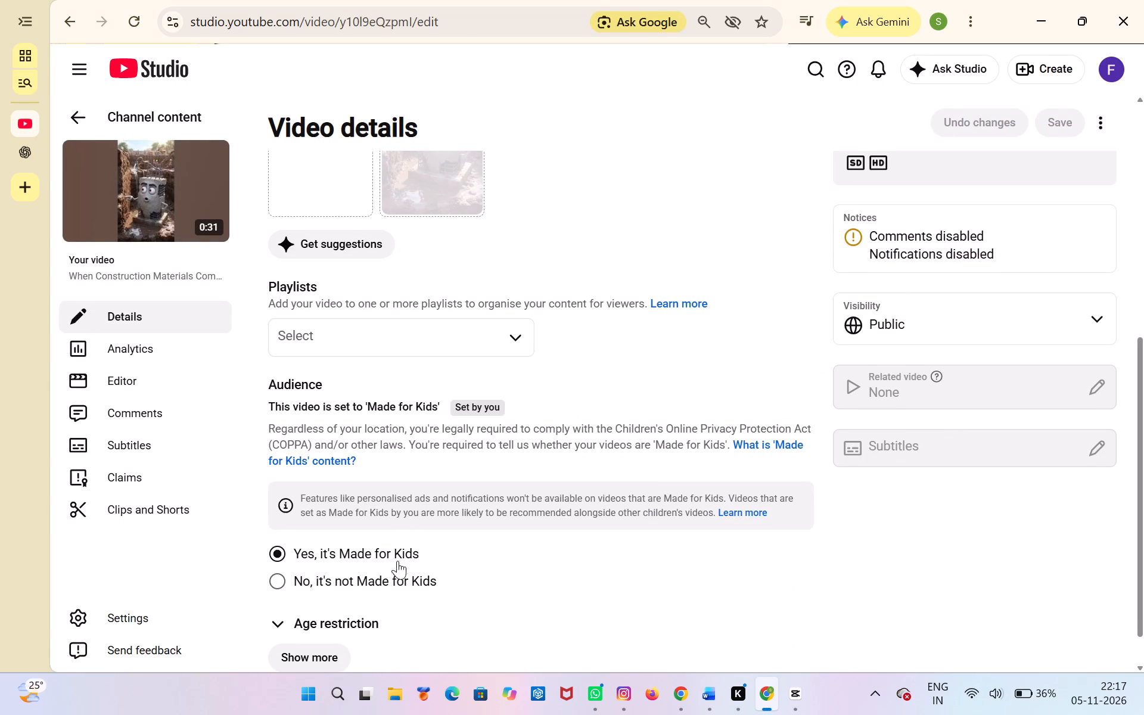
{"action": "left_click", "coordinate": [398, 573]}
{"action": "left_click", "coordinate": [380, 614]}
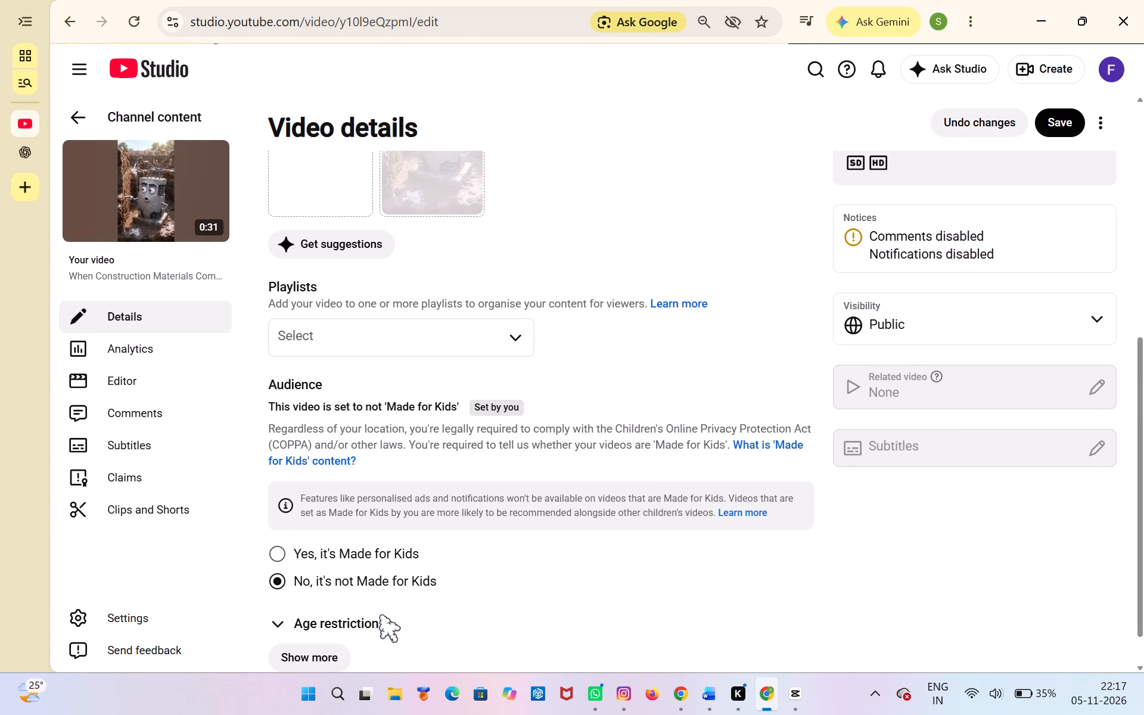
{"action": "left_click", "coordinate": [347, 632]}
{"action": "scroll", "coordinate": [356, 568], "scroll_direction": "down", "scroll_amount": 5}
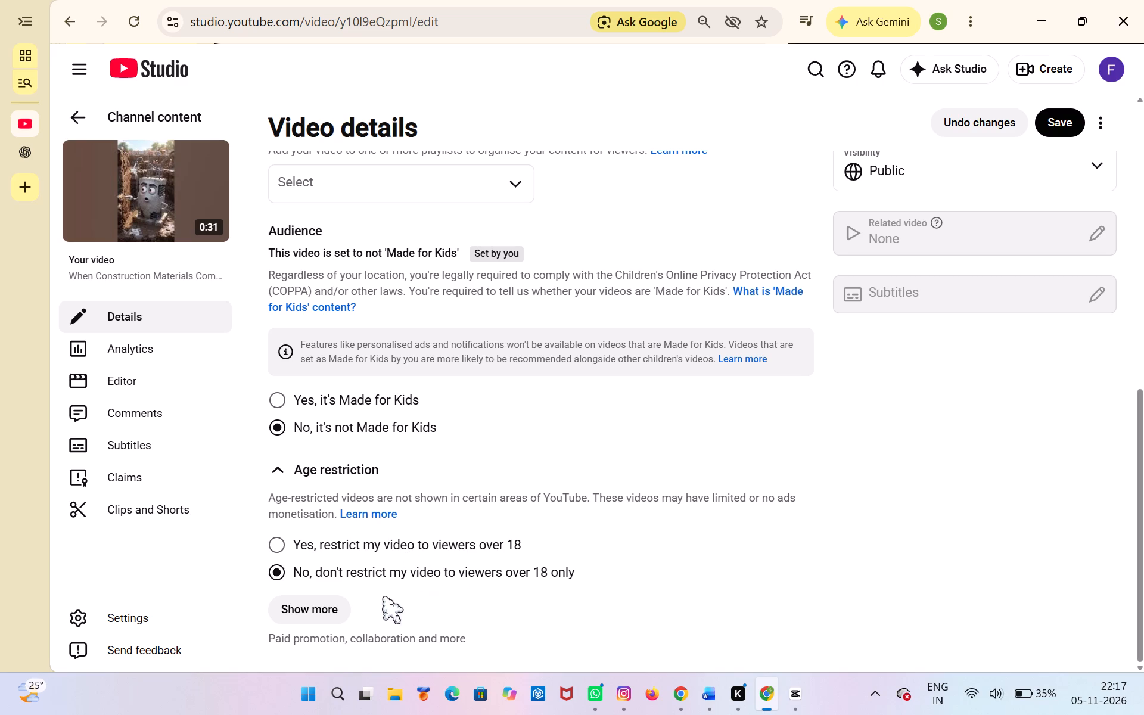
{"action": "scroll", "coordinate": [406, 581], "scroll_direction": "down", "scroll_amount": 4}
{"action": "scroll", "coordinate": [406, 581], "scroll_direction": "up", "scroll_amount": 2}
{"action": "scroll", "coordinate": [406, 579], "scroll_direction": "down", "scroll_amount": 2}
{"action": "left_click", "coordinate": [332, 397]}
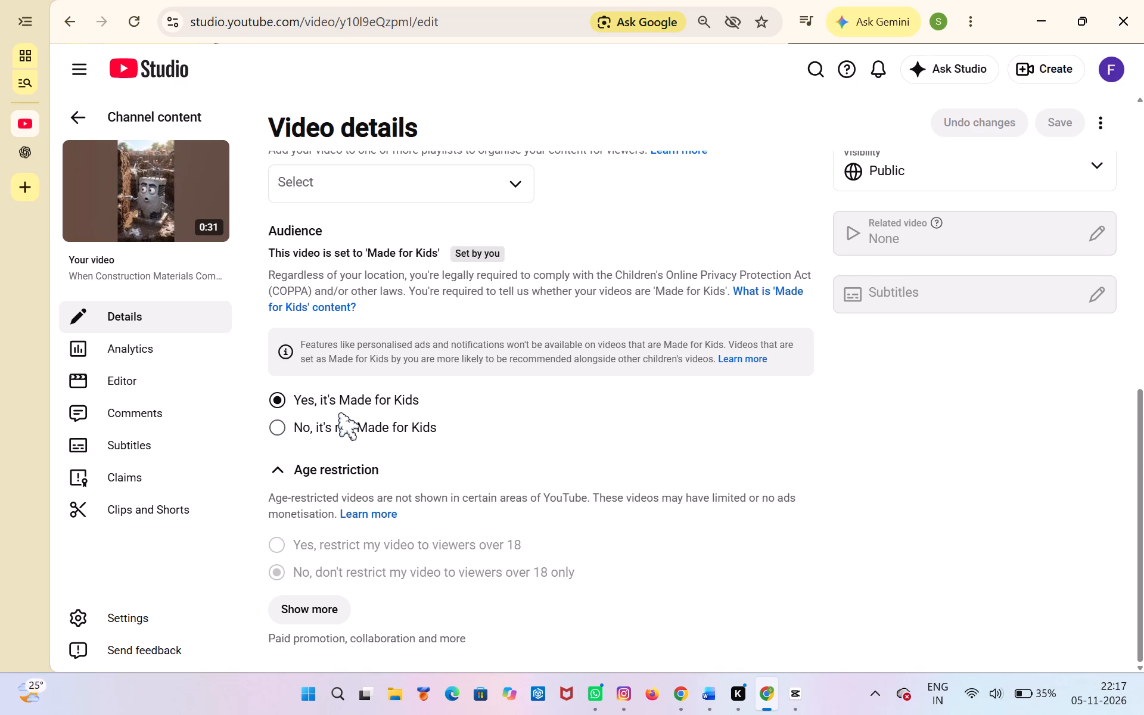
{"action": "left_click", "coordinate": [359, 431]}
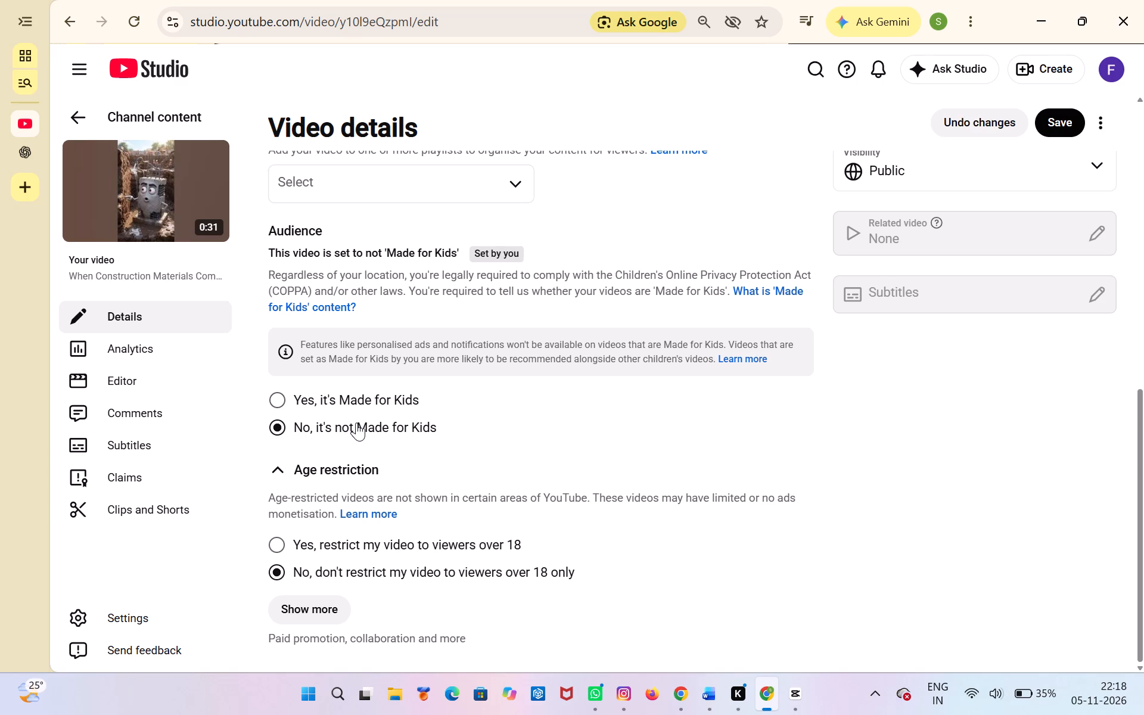
Examine the playlist choices for the Short and close them without selecting a playlist.
{"action": "scroll", "coordinate": [356, 414], "scroll_direction": "up", "scroll_amount": 2}
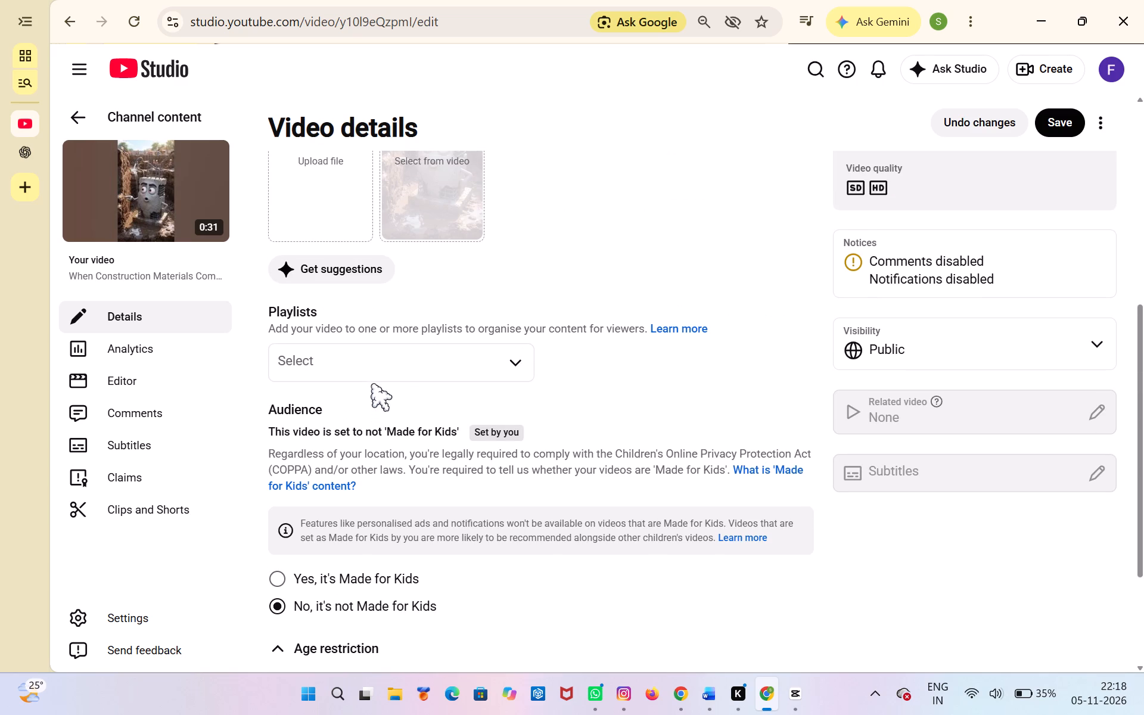
{"action": "left_click", "coordinate": [372, 383]}
{"action": "left_click", "coordinate": [367, 373]}
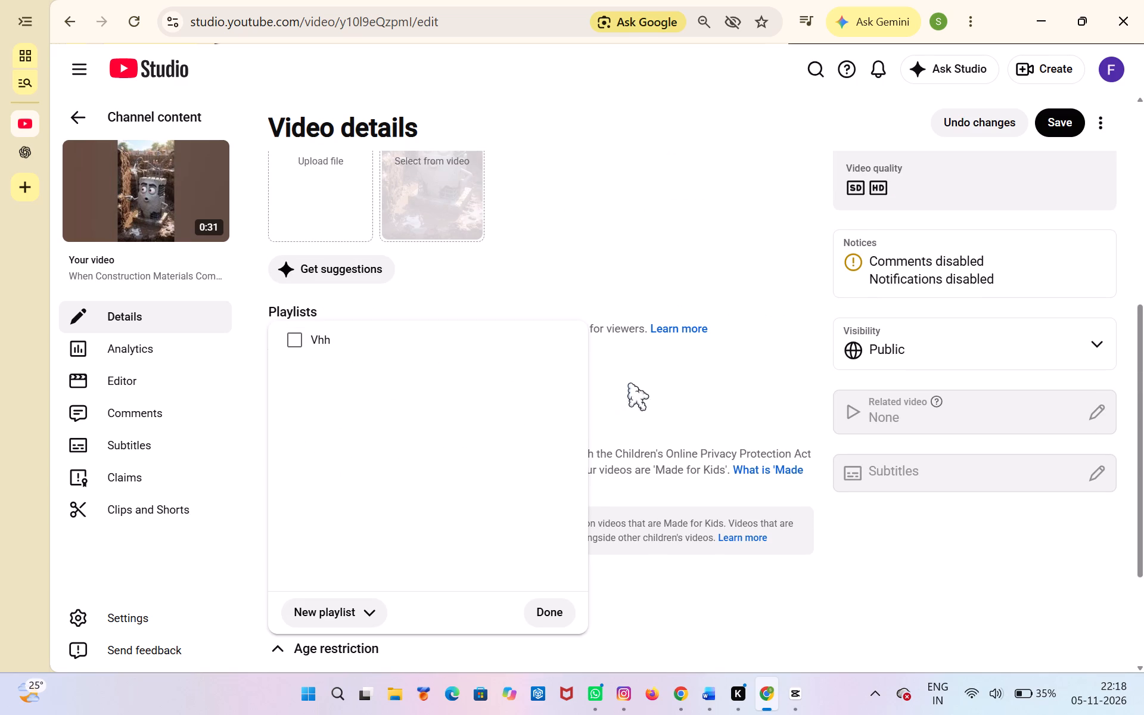
{"action": "left_click", "coordinate": [646, 374]}
{"action": "left_click", "coordinate": [487, 372]}
{"action": "left_click", "coordinate": [319, 599]}
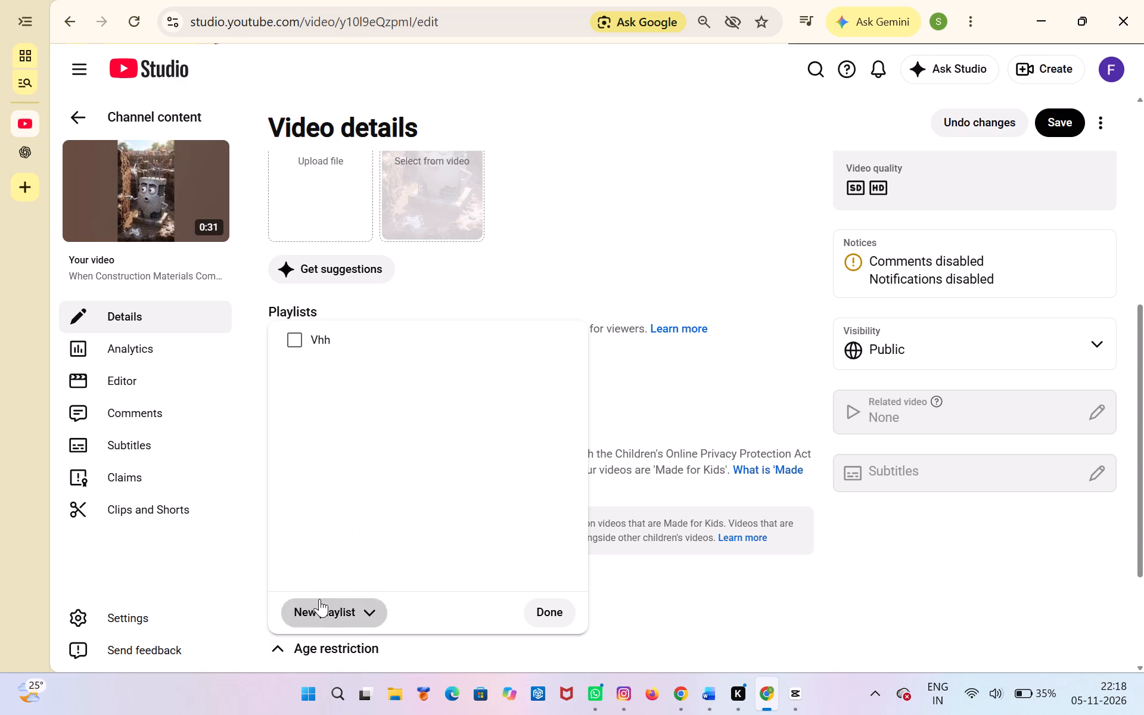
{"action": "left_click", "coordinate": [610, 368]}
{"action": "left_click", "coordinate": [611, 367]}
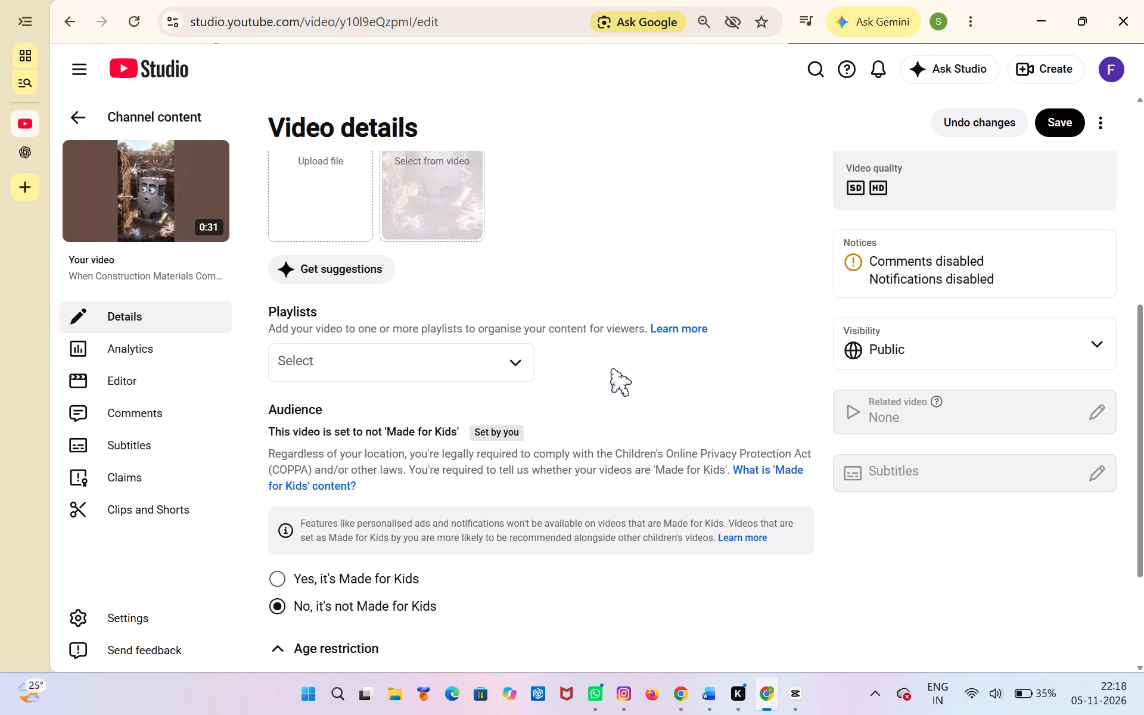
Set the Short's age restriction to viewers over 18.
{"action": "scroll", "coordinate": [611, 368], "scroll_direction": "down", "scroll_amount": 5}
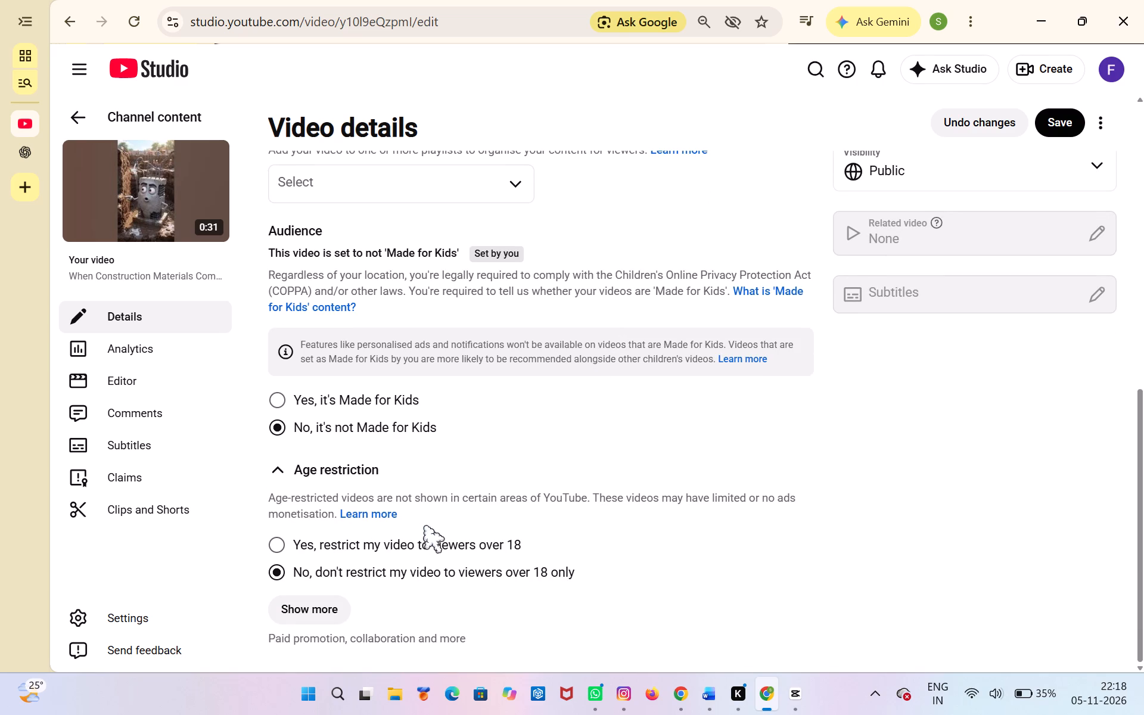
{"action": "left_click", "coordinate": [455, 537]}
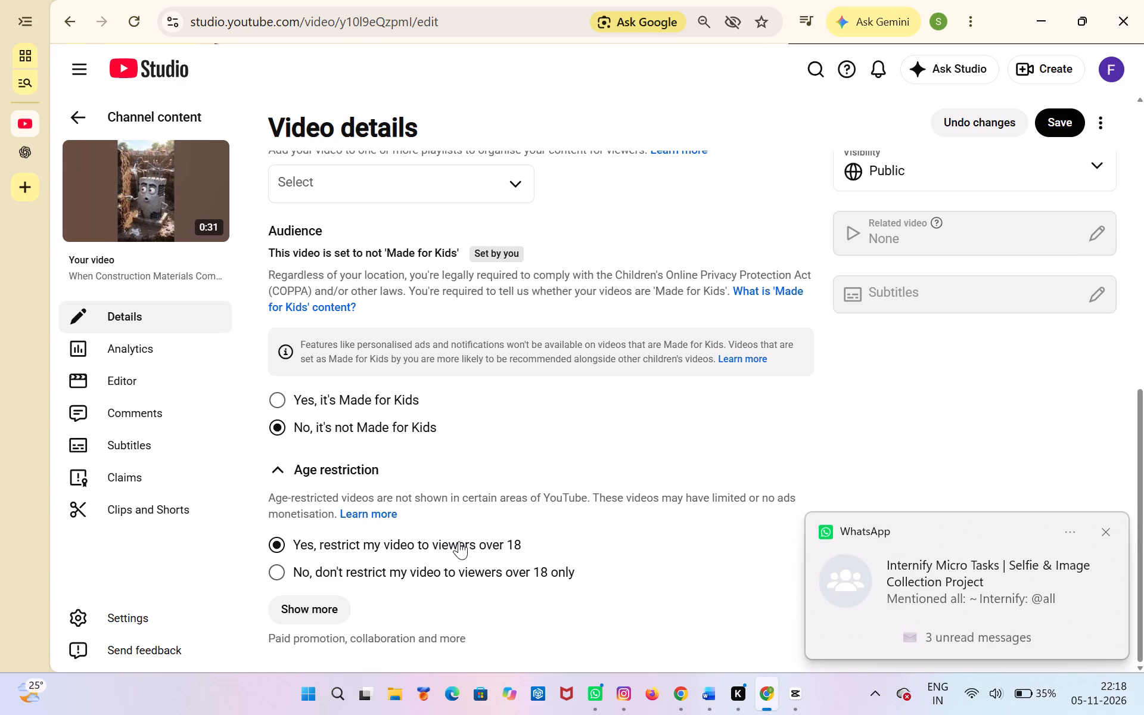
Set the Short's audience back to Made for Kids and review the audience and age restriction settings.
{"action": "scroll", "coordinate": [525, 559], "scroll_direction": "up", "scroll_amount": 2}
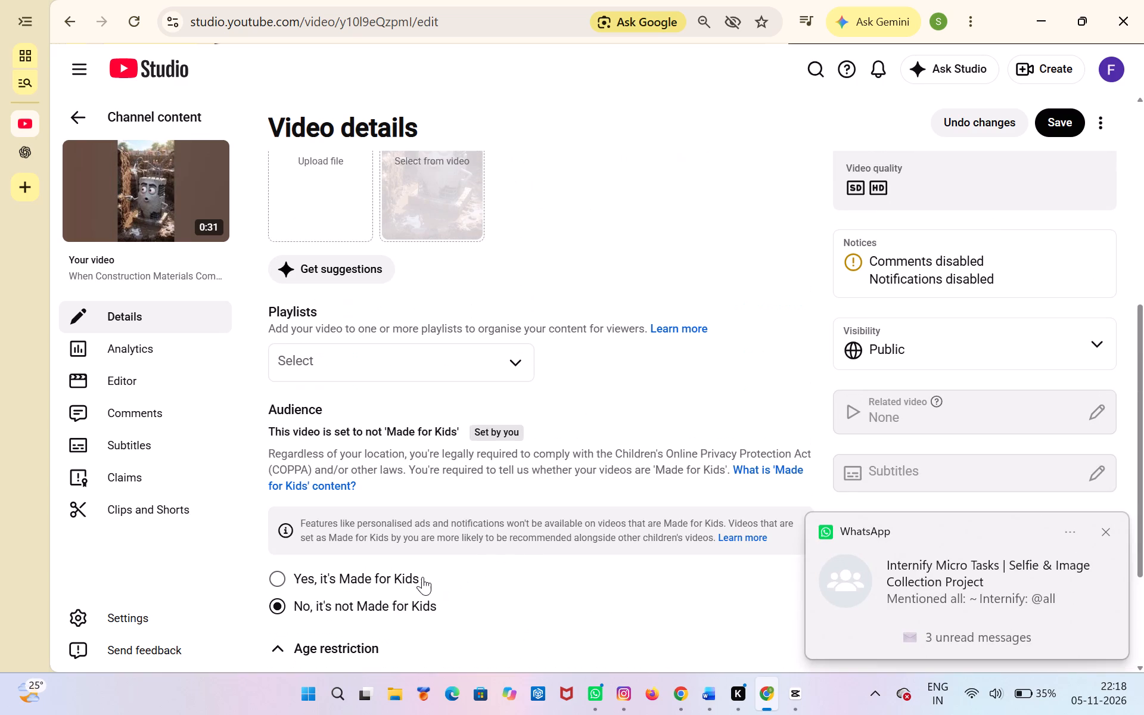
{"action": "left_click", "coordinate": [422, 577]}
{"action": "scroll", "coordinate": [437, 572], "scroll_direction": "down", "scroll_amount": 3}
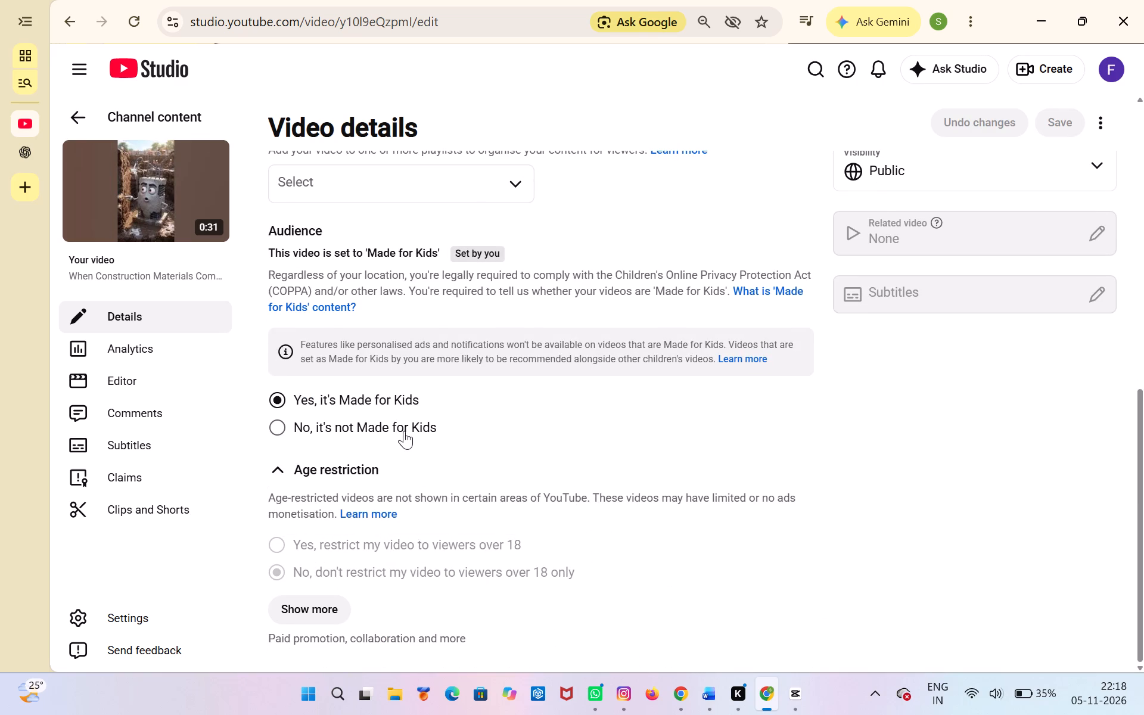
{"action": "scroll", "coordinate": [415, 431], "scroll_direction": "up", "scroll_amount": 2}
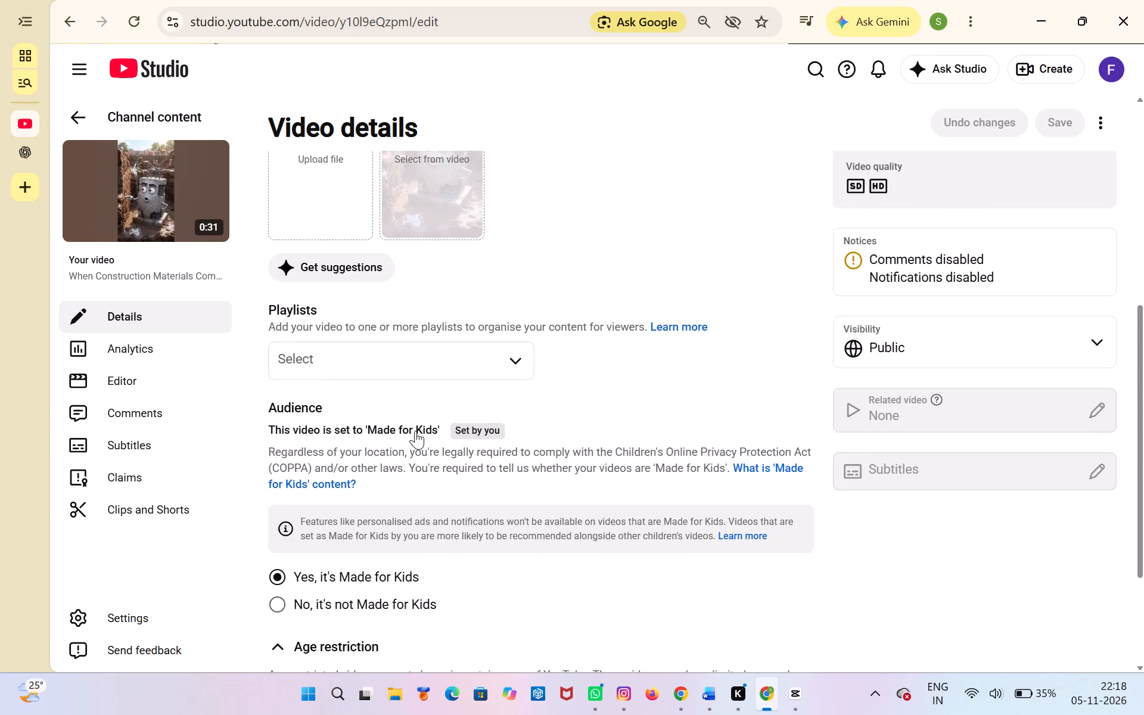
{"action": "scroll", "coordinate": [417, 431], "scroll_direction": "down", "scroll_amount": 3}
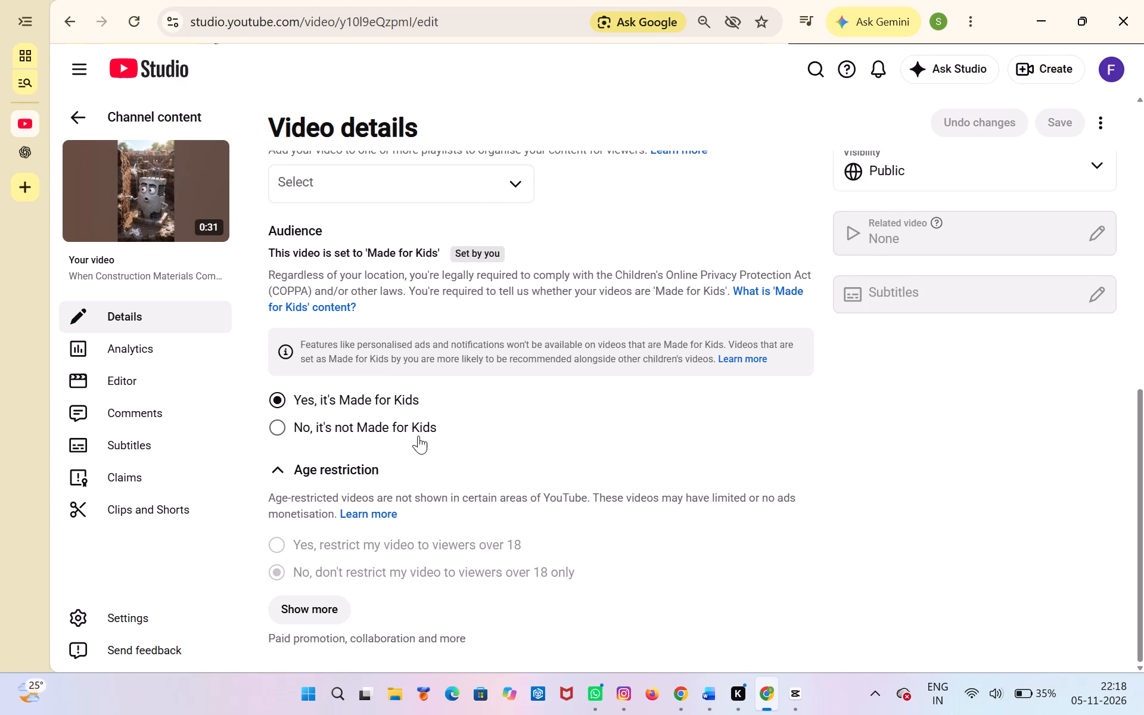
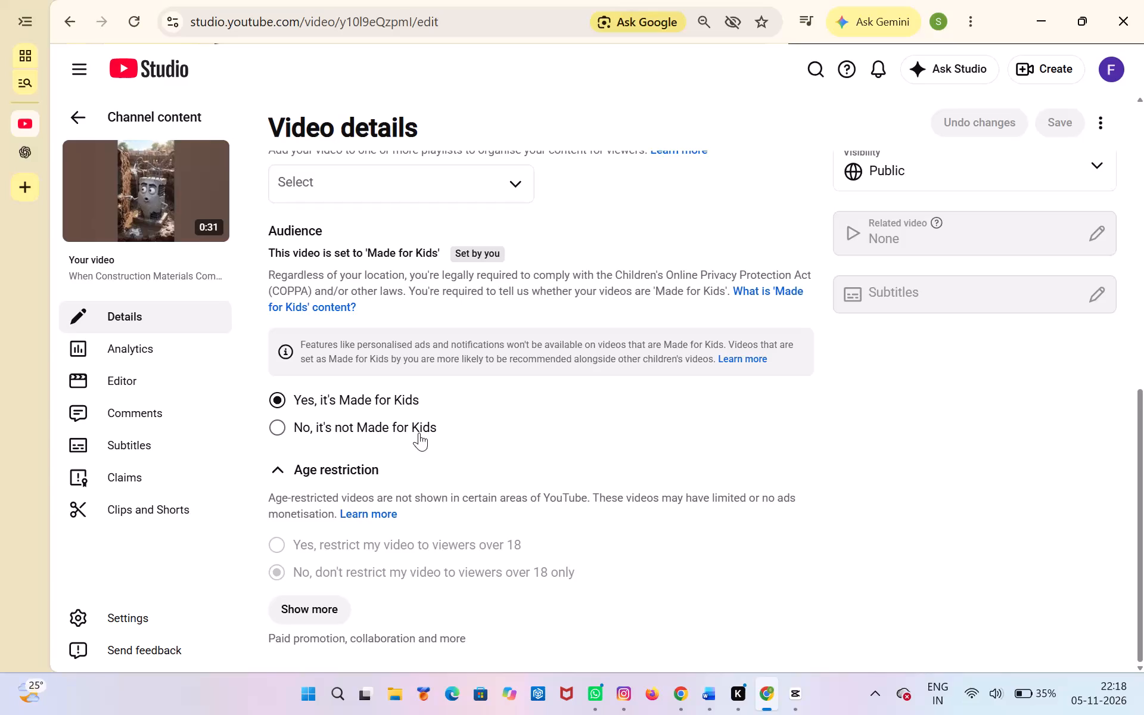
Set the Short's audience to not Made for Kids and save the video details.
{"action": "left_click", "coordinate": [419, 433]}
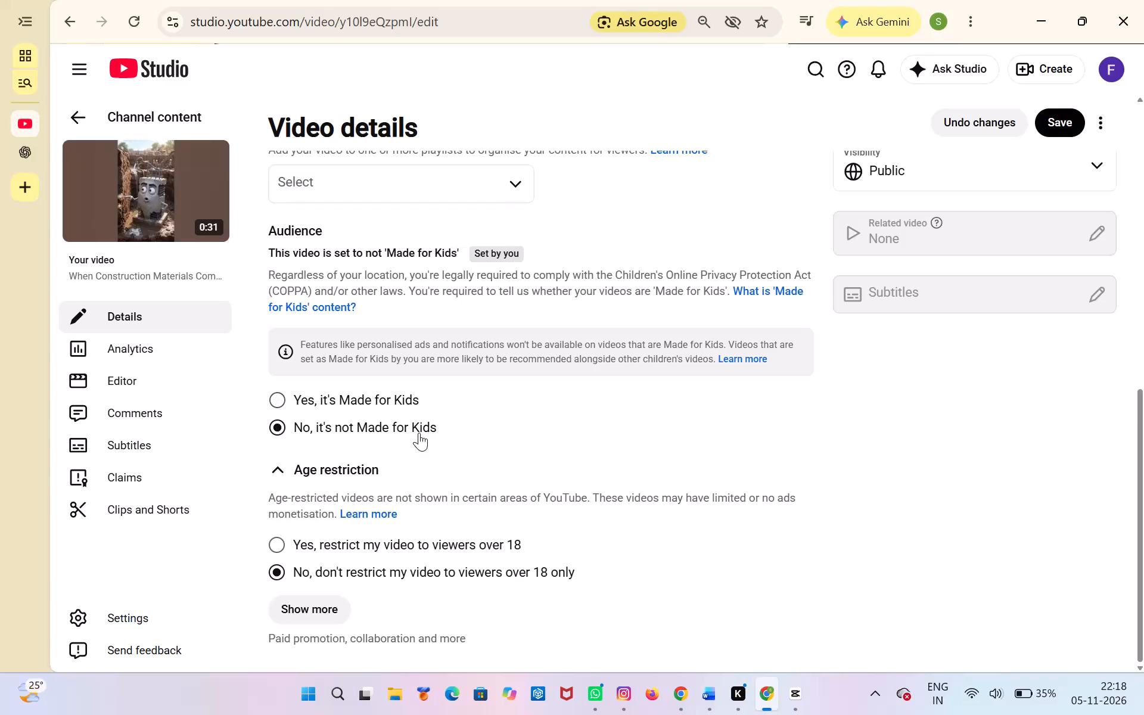
{"action": "scroll", "coordinate": [493, 445], "scroll_direction": "up", "scroll_amount": 5}
{"action": "scroll", "coordinate": [571, 417], "scroll_direction": "up", "scroll_amount": 2}
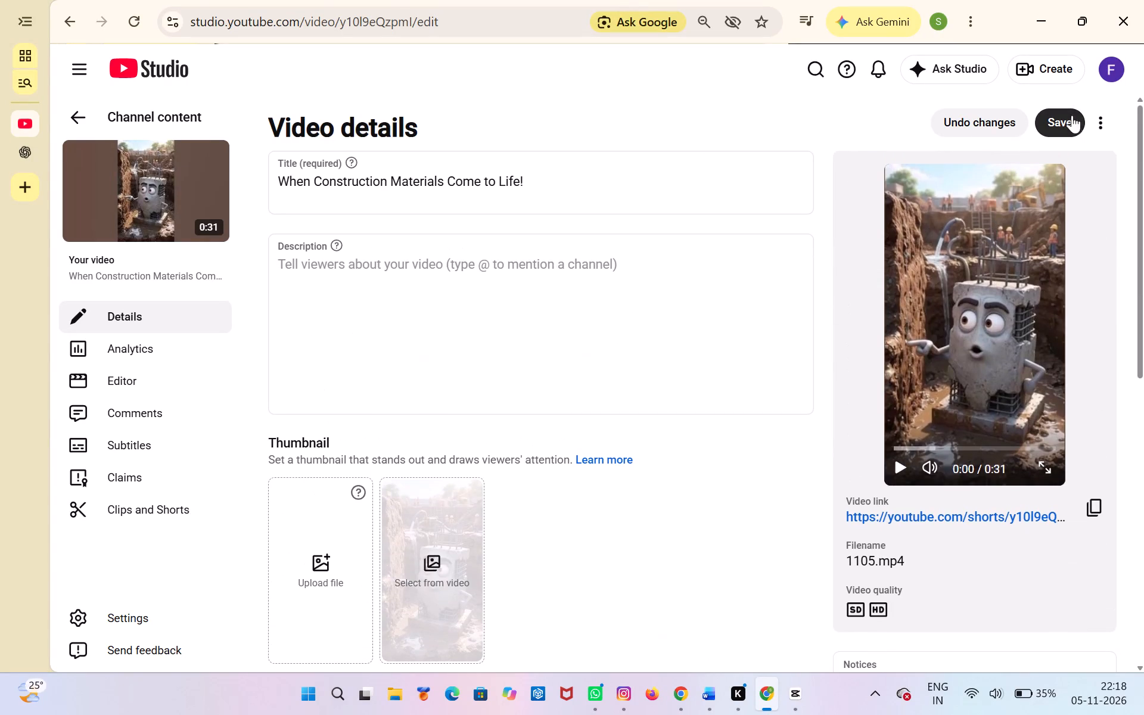
{"action": "left_click", "coordinate": [1077, 107]}
{"action": "left_click", "coordinate": [1061, 129]}
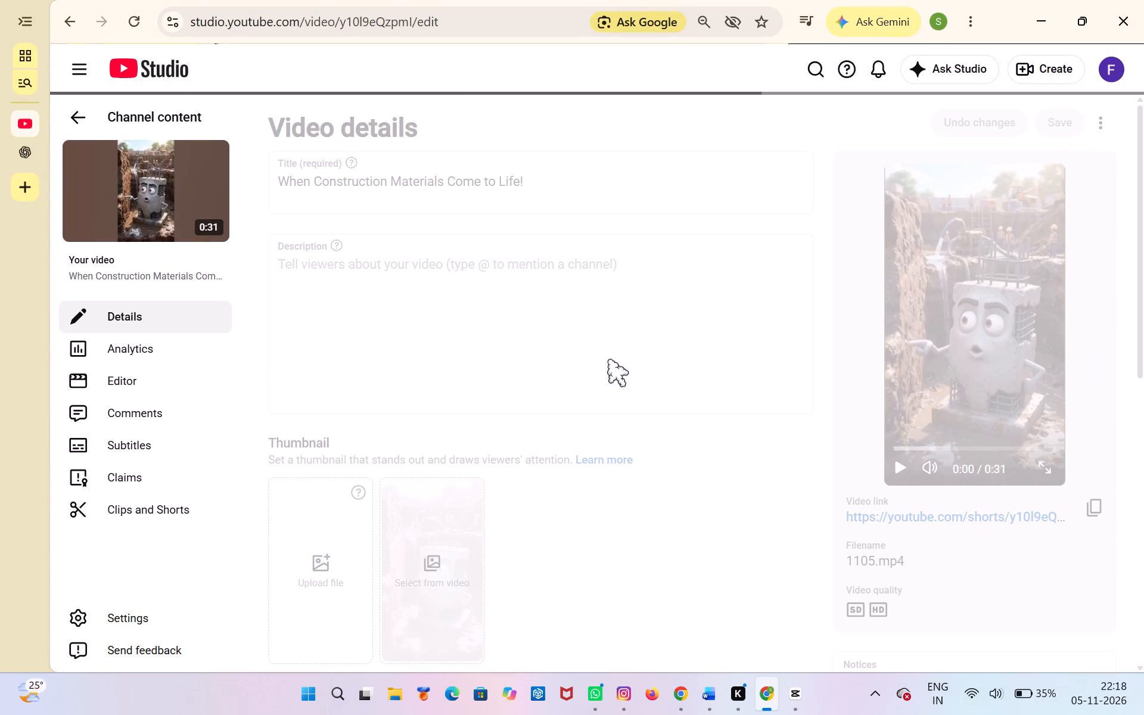
Return to the channel content and review the list of published Shorts.
{"action": "scroll", "coordinate": [618, 359], "scroll_direction": "down", "scroll_amount": 5}
{"action": "left_click", "coordinate": [70, 107]}
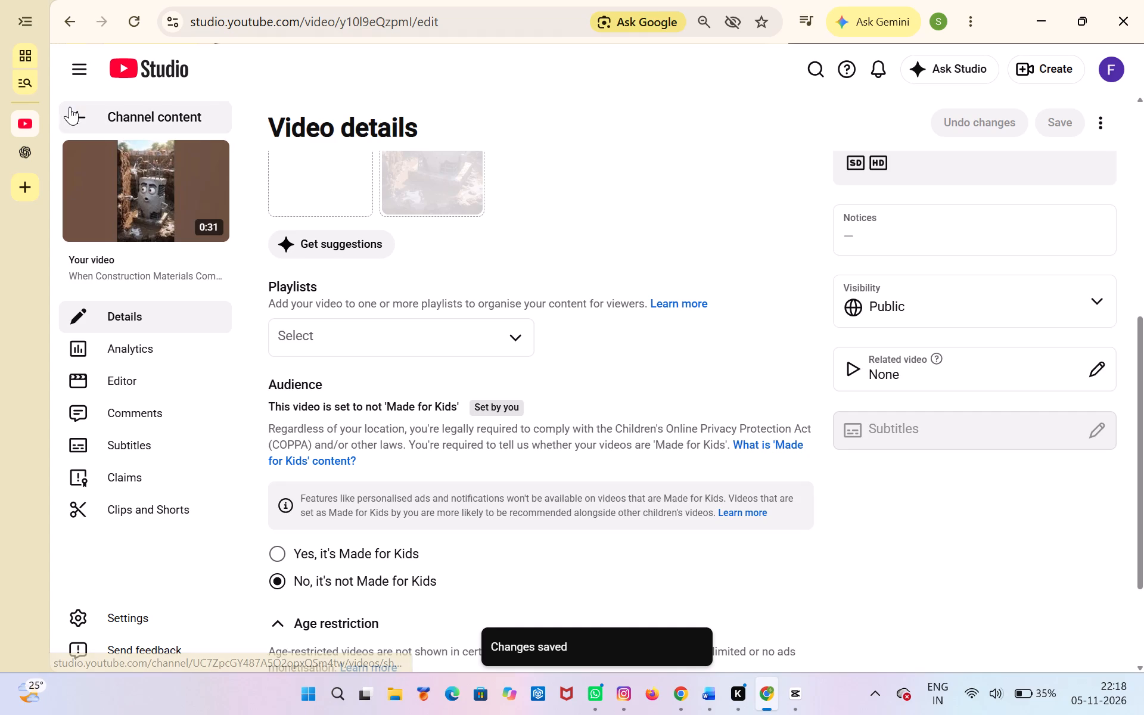
{"action": "scroll", "coordinate": [562, 386], "scroll_direction": "up", "scroll_amount": 2}
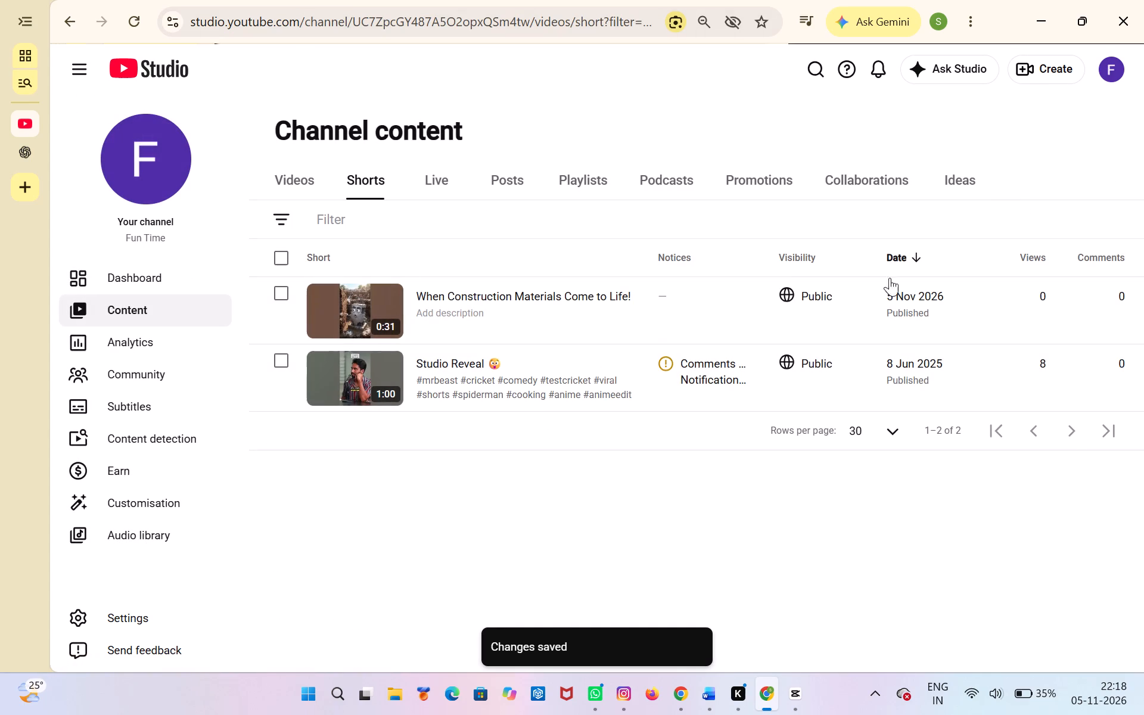
{"action": "left_click", "coordinate": [1075, 429]}
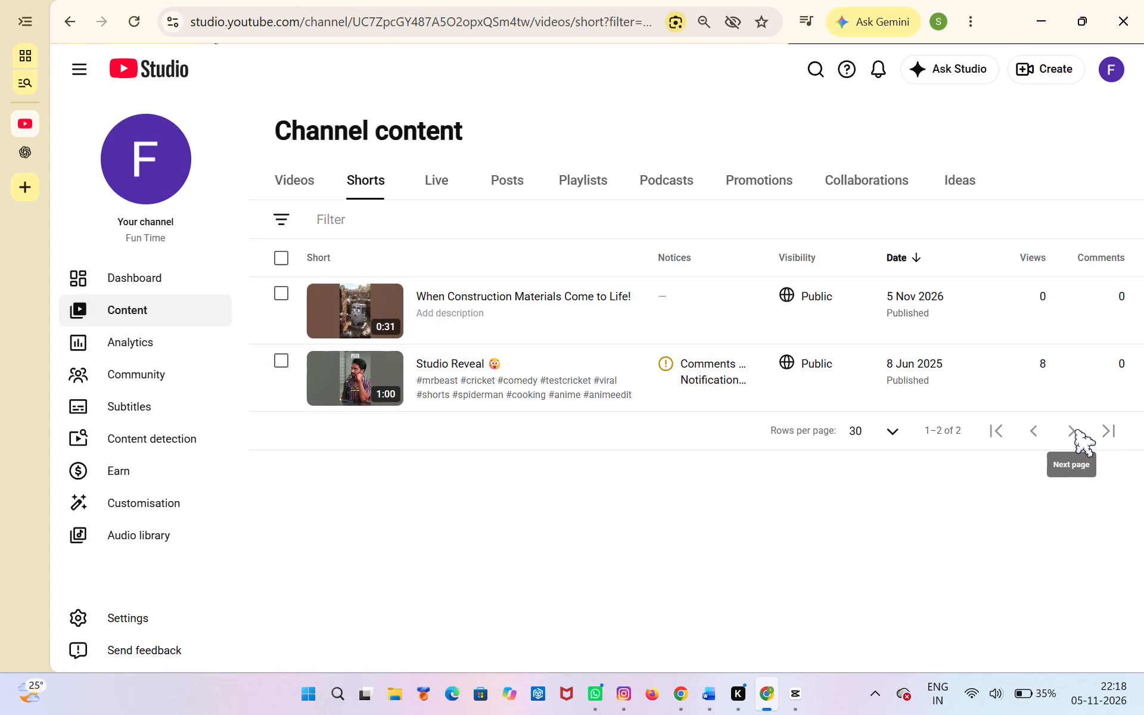
{"action": "scroll", "coordinate": [461, 276], "scroll_direction": "up", "scroll_amount": 5}
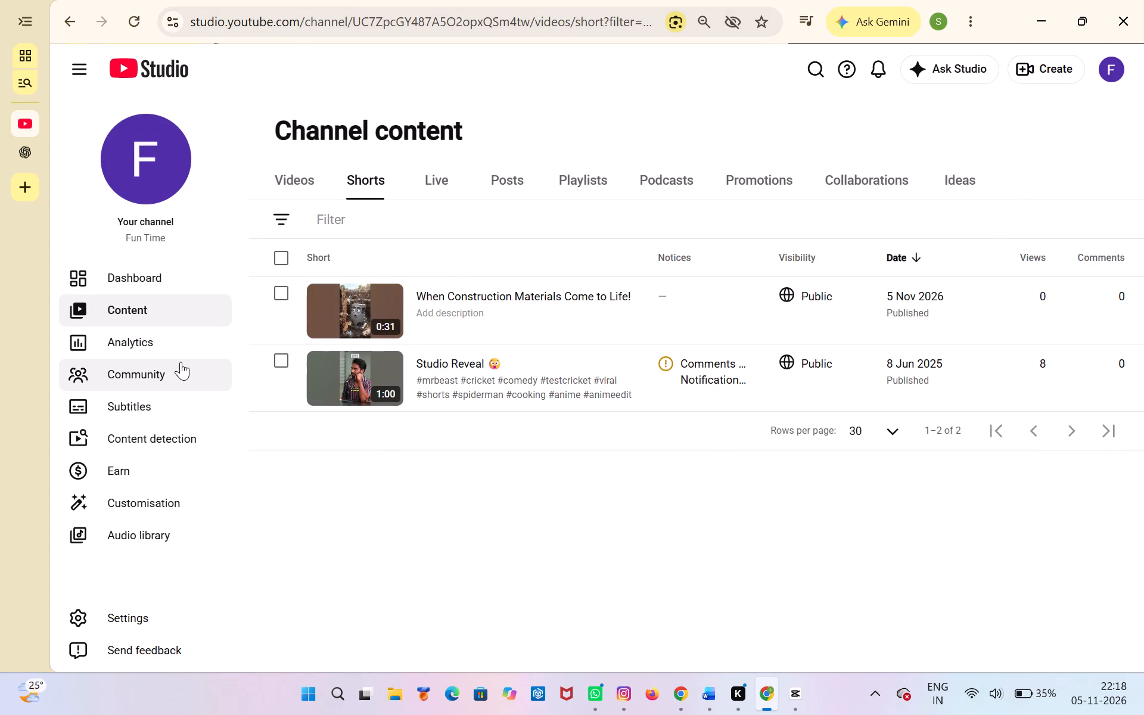
{"action": "left_click", "coordinate": [169, 477]}
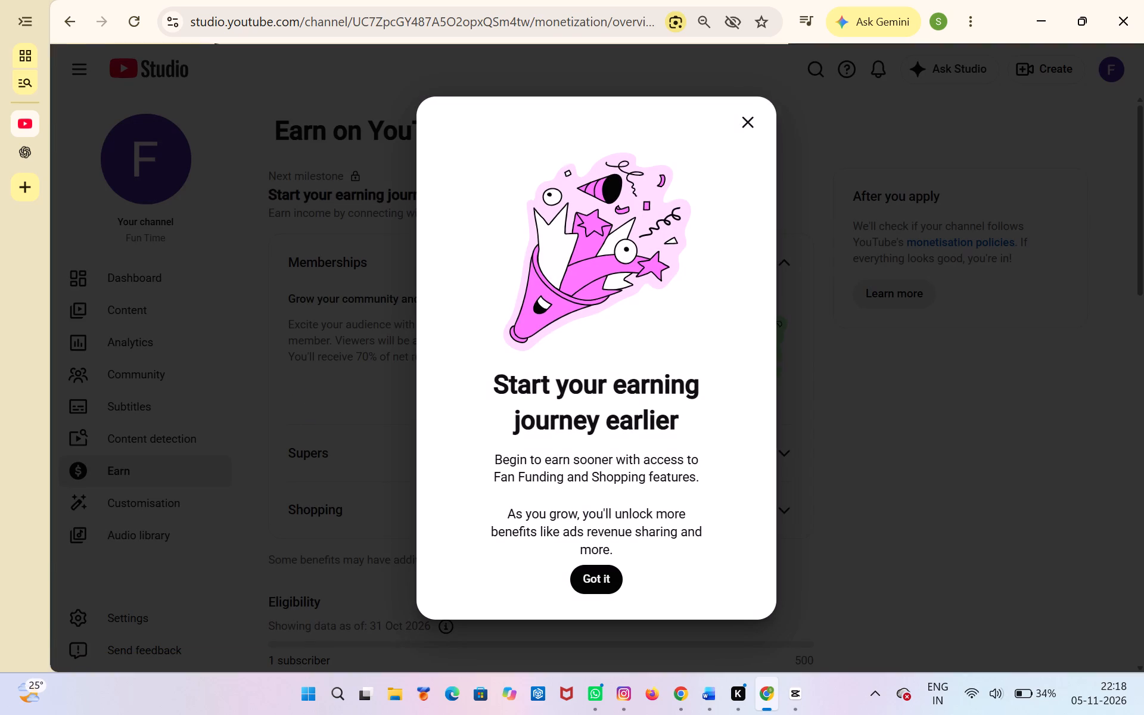
{"action": "left_click", "coordinate": [598, 578]}
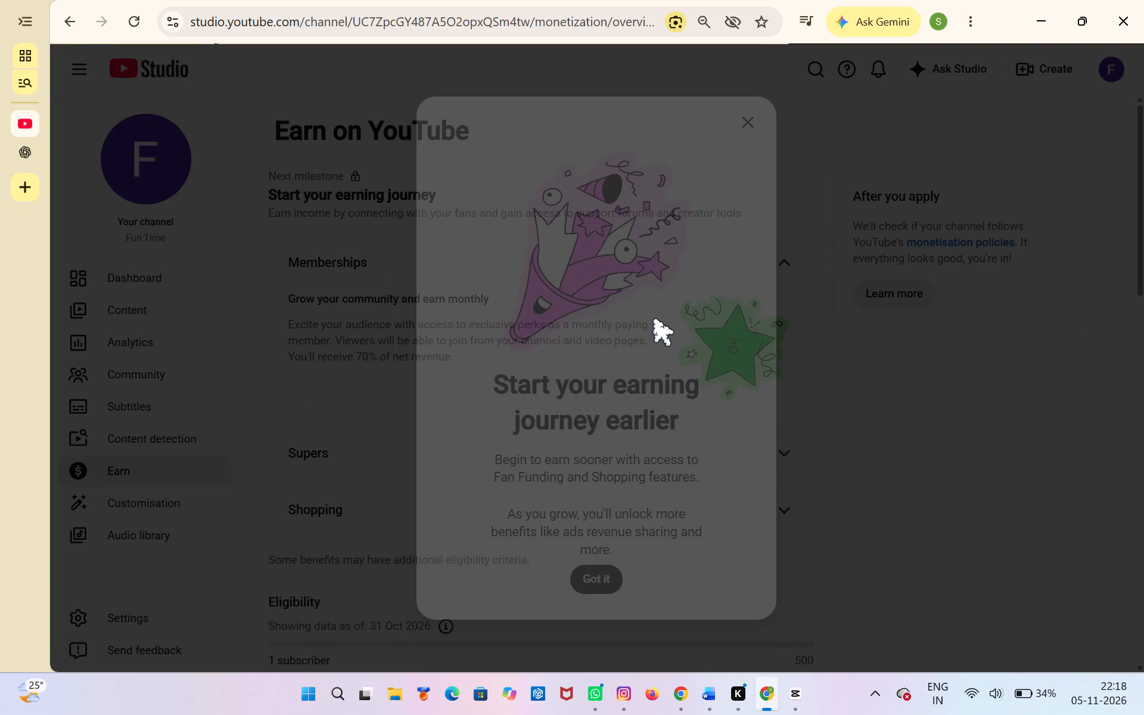
{"action": "scroll", "coordinate": [657, 313], "scroll_direction": "down", "scroll_amount": 4}
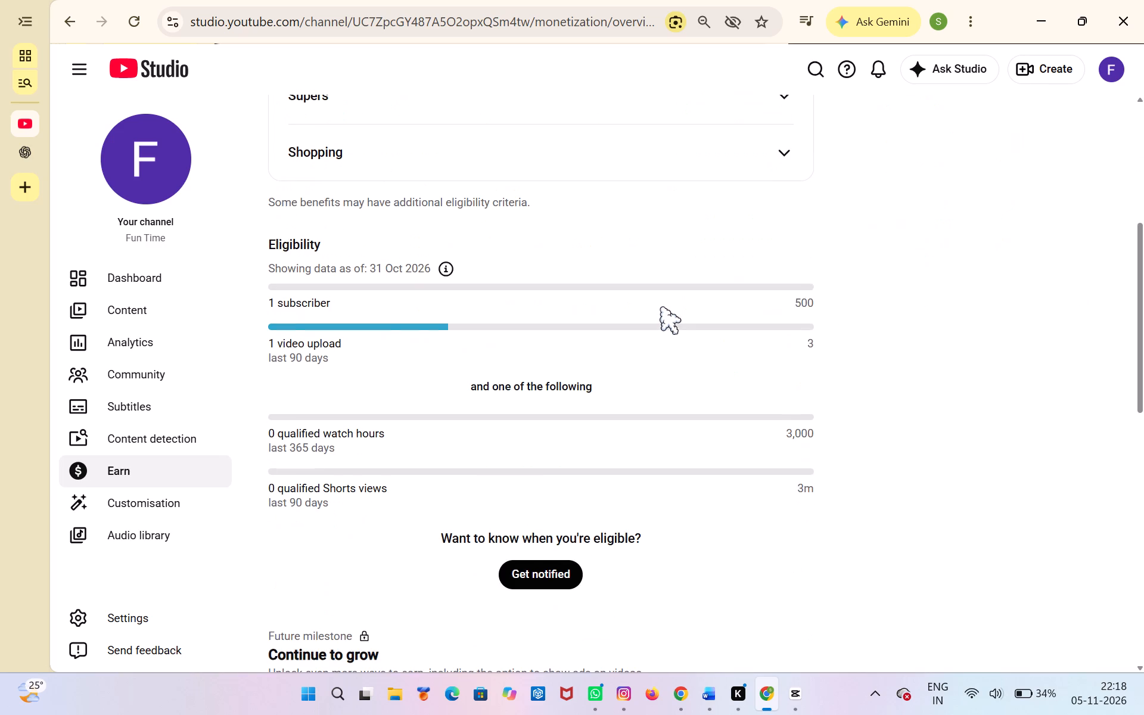
{"action": "scroll", "coordinate": [667, 296], "scroll_direction": "down", "scroll_amount": 2}
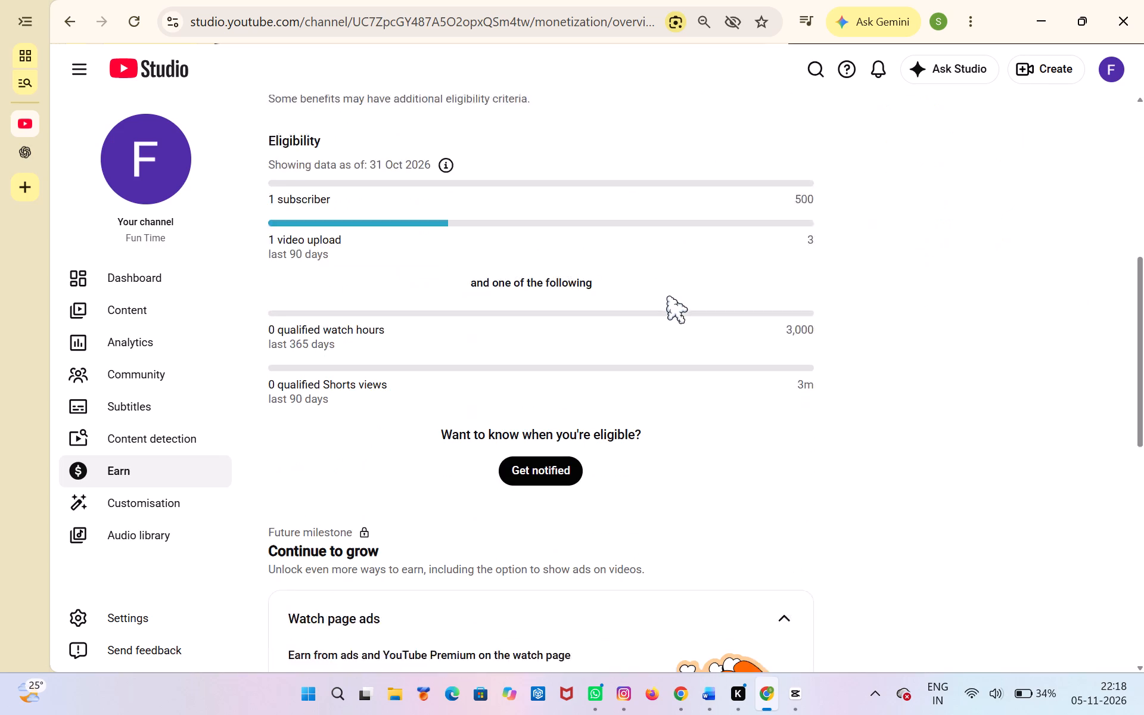